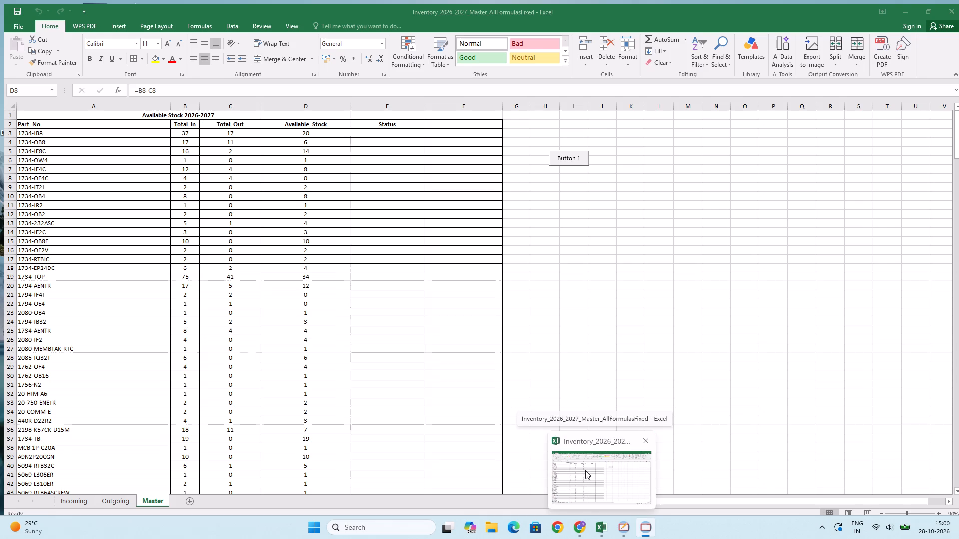
Switch to the Excel inventory workbook and run the macro assigned to Button 1 on the Master sheet.
click(585, 470)
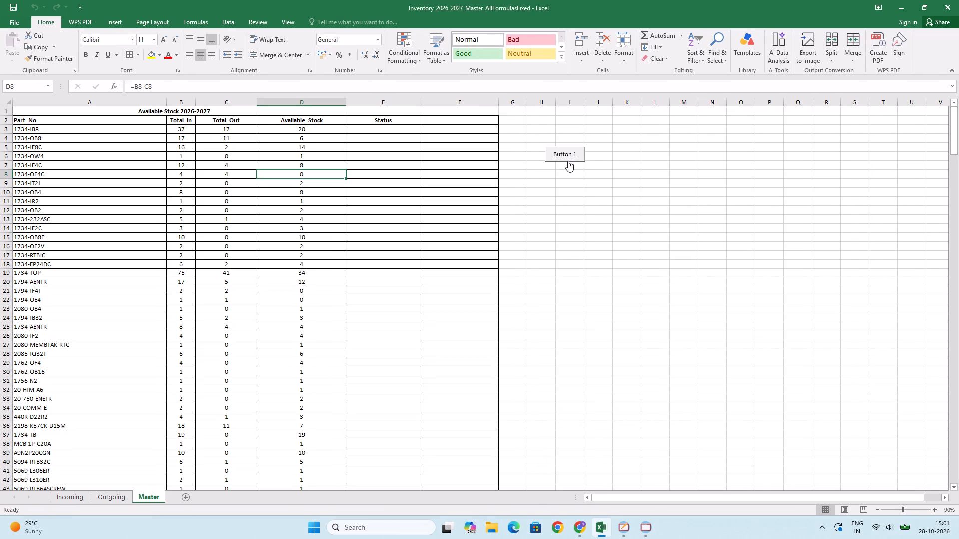
click(568, 150)
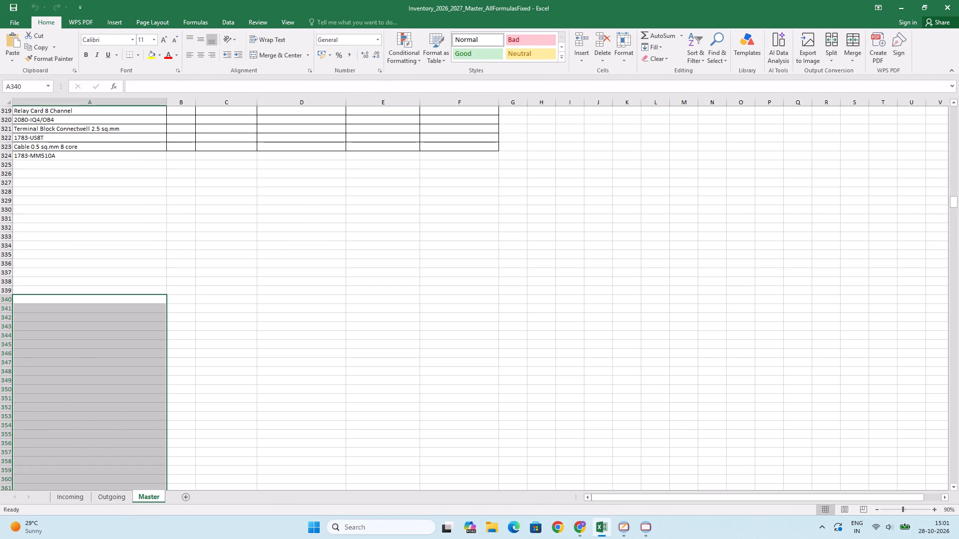
Examine the 2080-OF2 and 2080-IF4 rows on the Master sheet for their stock quantities.
click(954, 103)
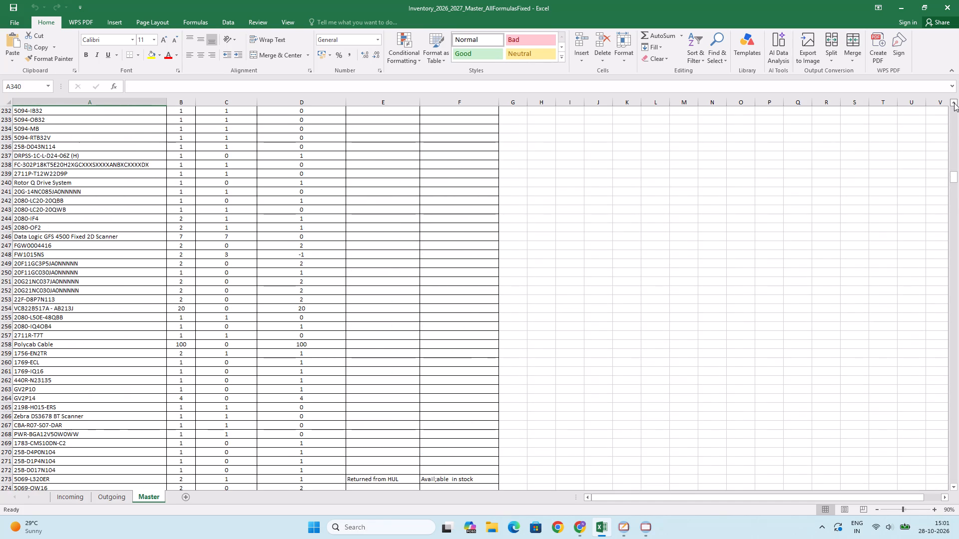
click(10, 230)
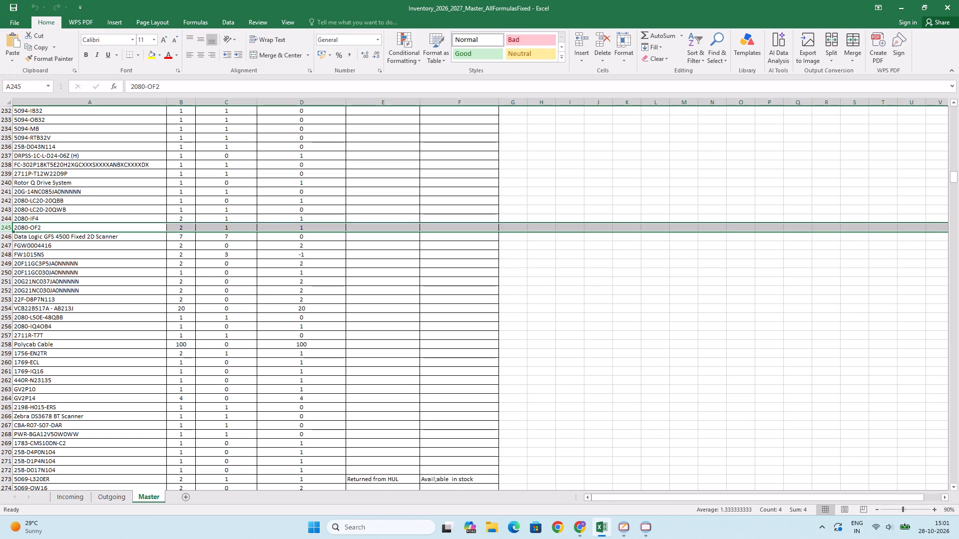
click(9, 218)
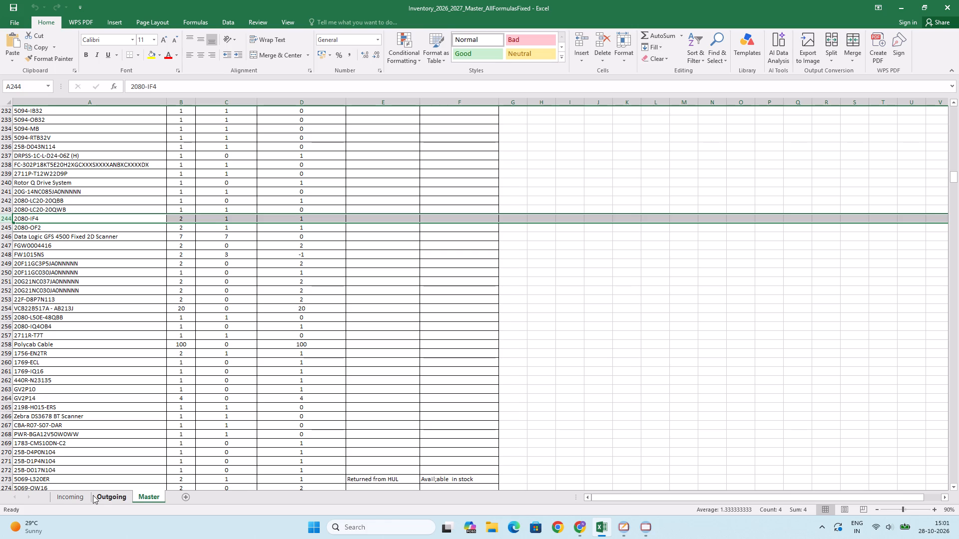
Search the Incoming sheet for all entries containing 2080 and go to the 2080-OF2 entry.
click(81, 498)
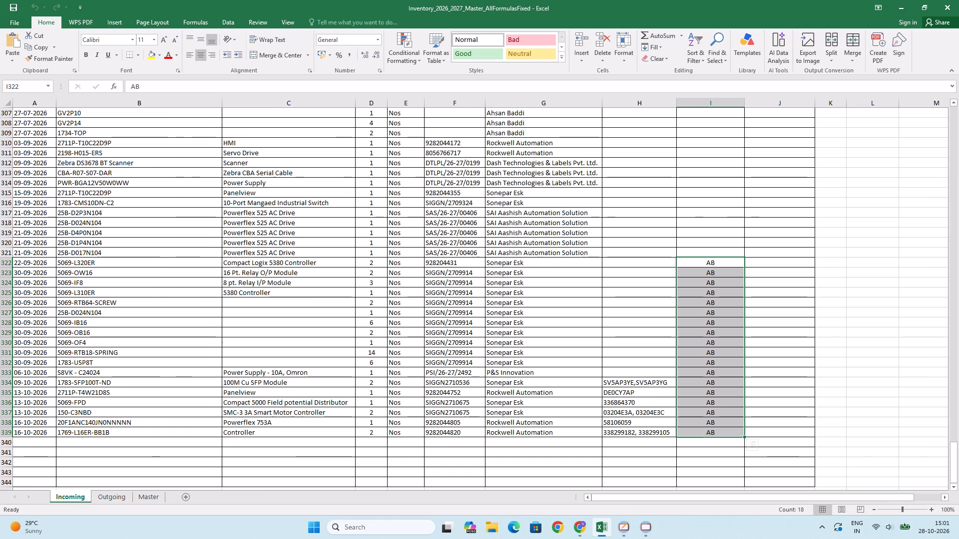
click(889, 187)
key(ctrl+f)
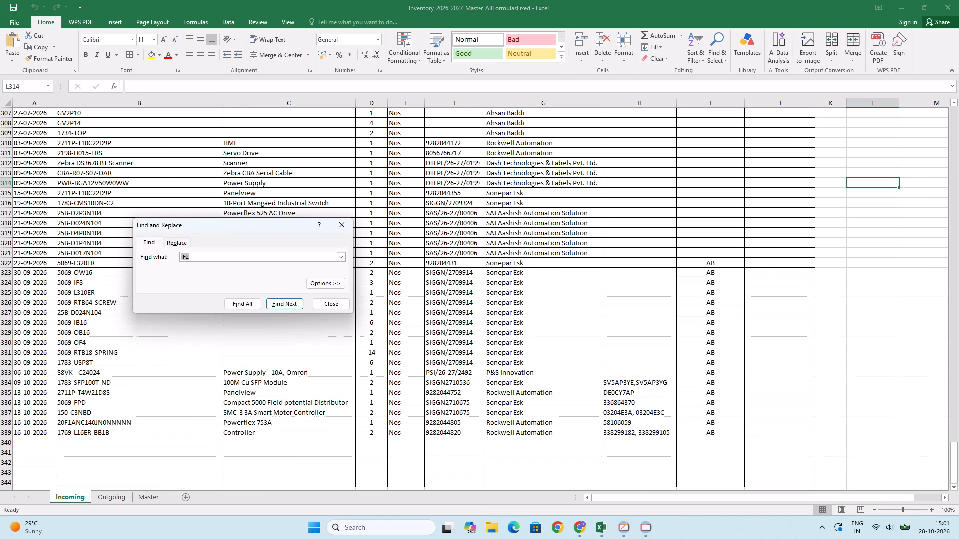
key(BackSpace)
text(20)
text(80)
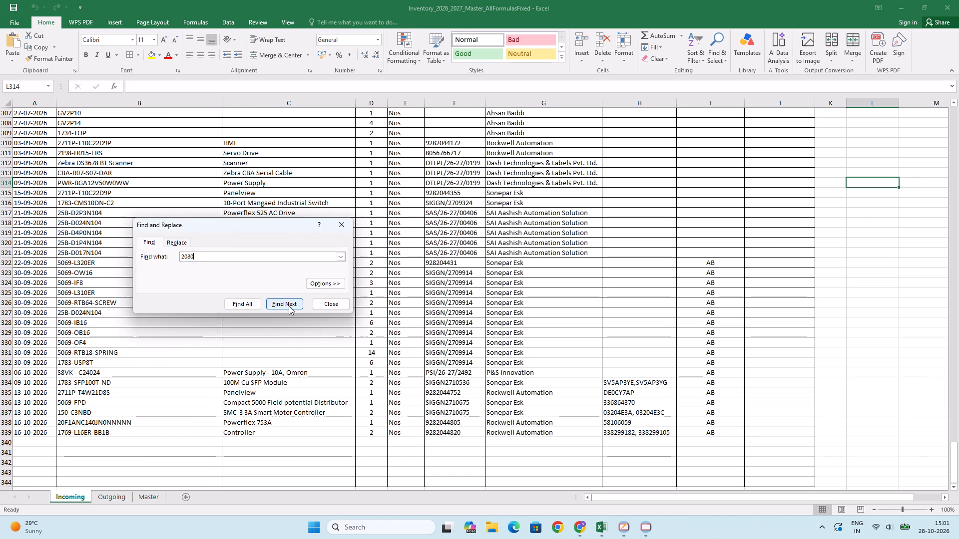
click(252, 307)
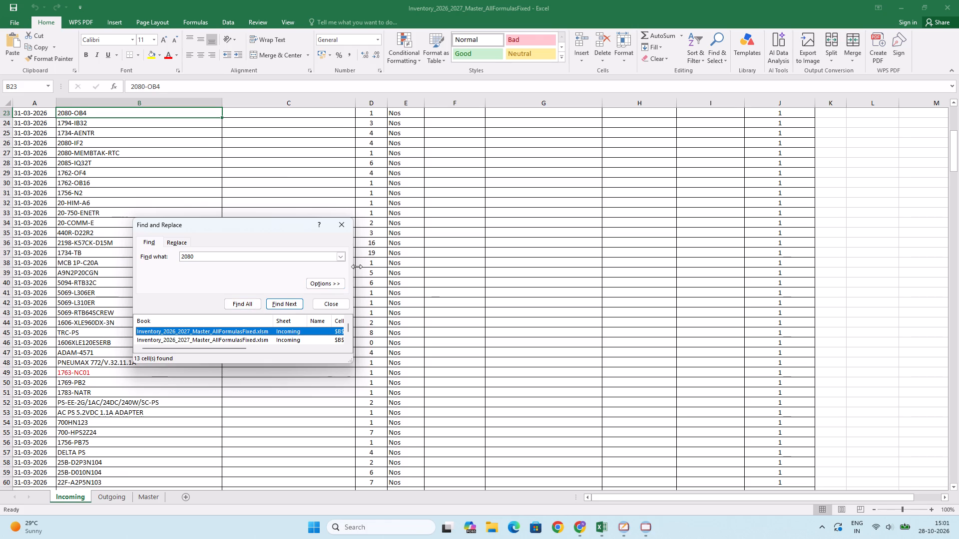
drag(354, 269, 446, 283)
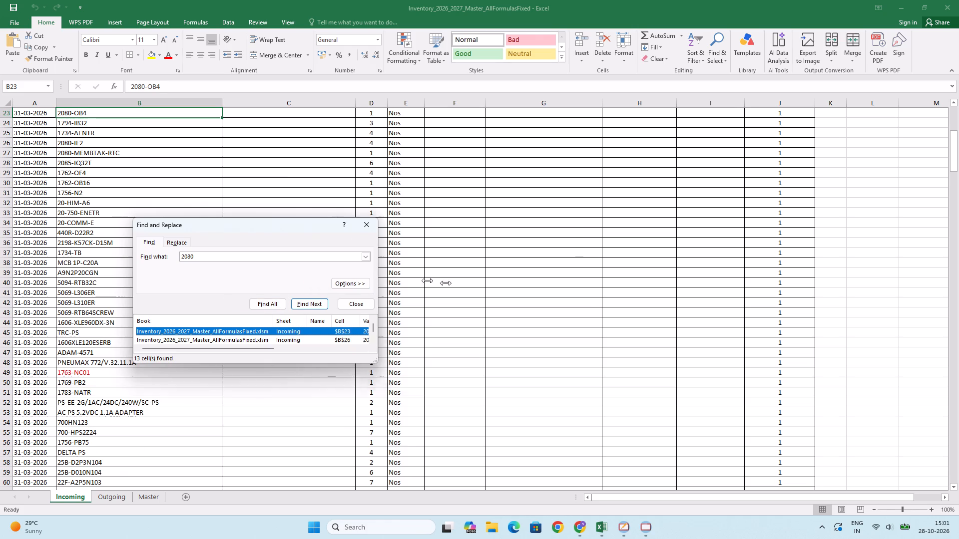
drag(446, 283, 585, 311)
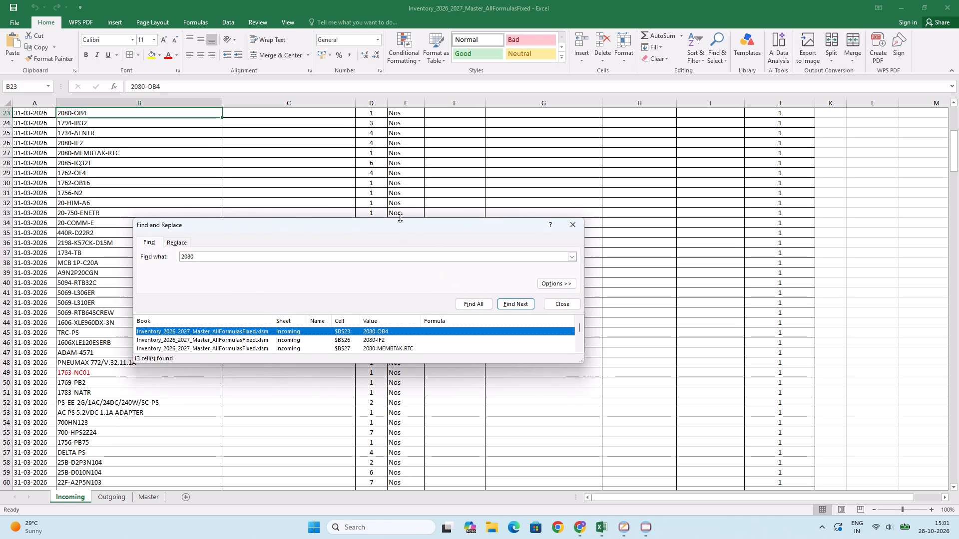
click(389, 208)
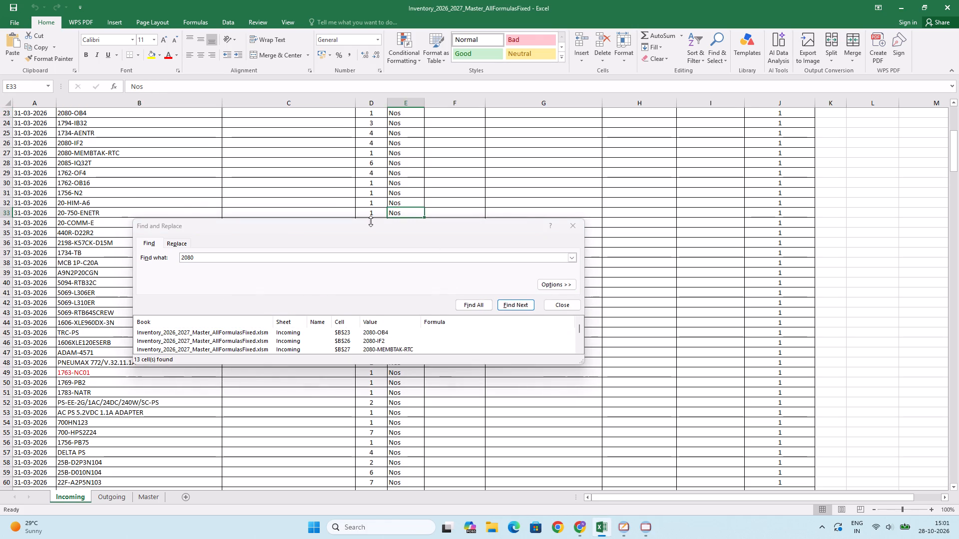
drag(371, 221, 369, 108)
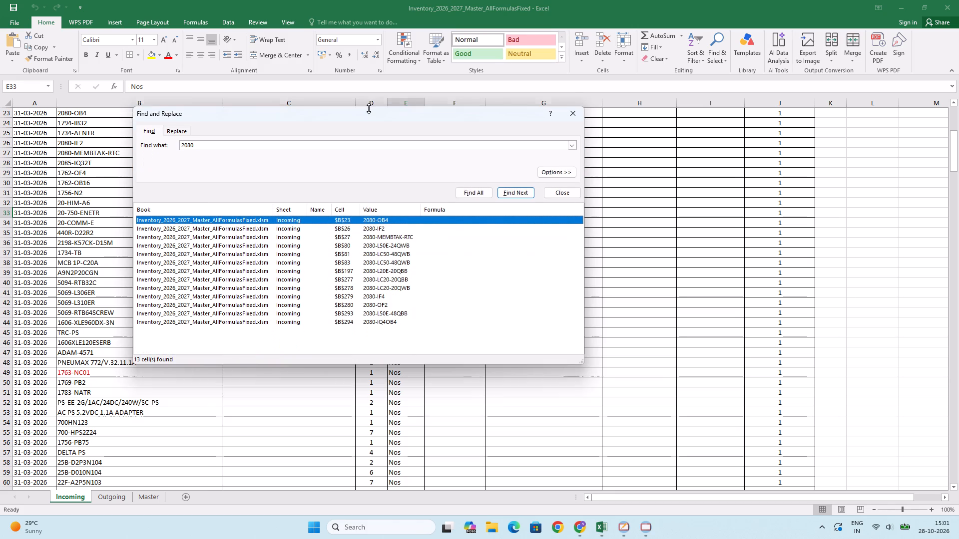
click(374, 304)
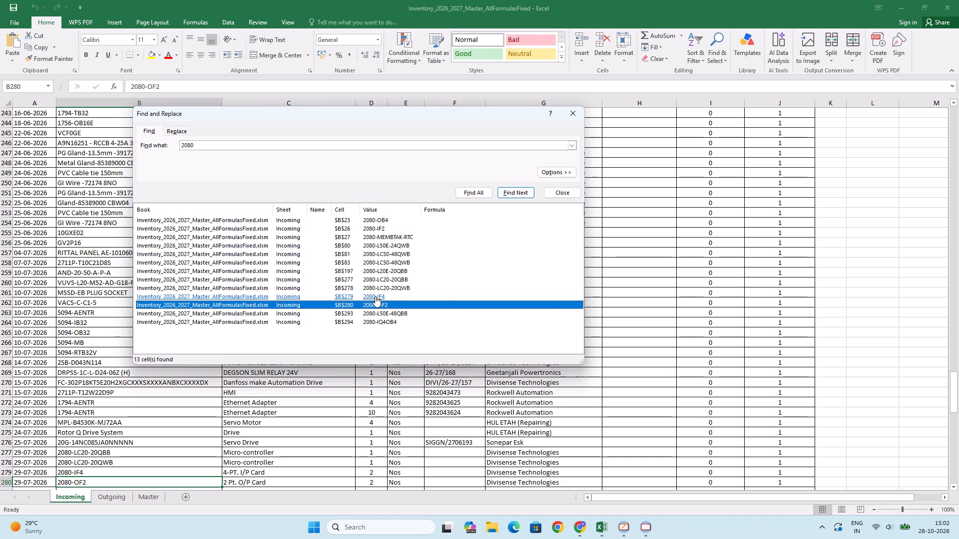
Return to the Master sheet by way of Outgoing and search the selected 2080-IF4 row for 2080.
click(122, 498)
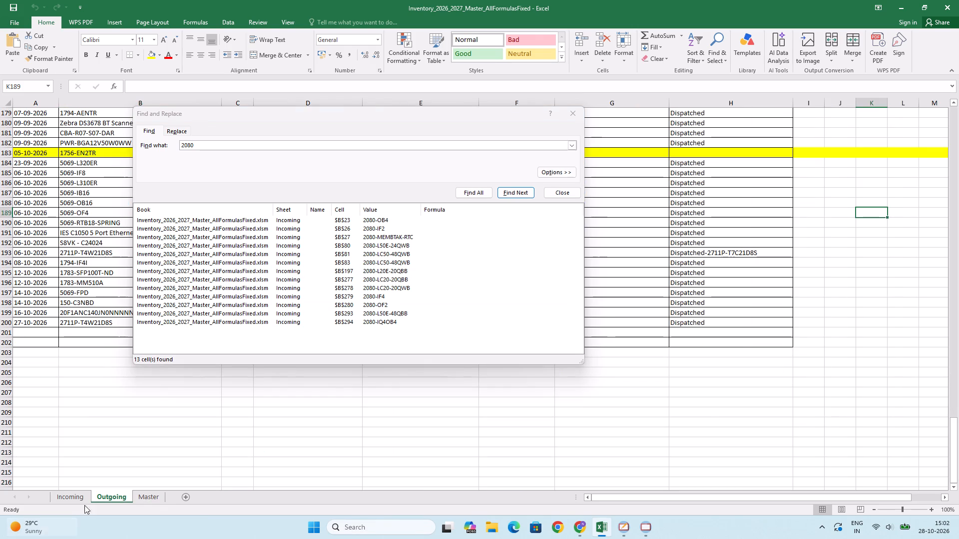
click(148, 494)
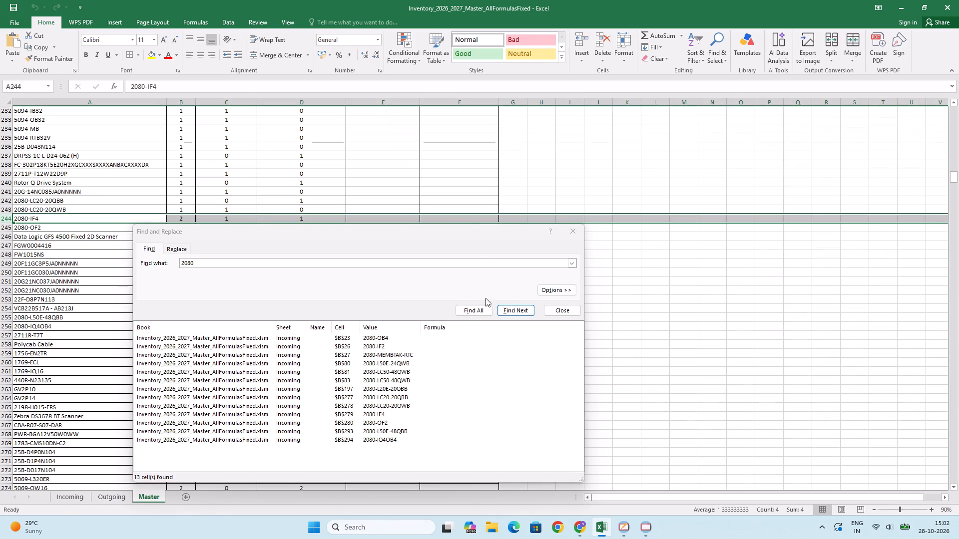
click(508, 306)
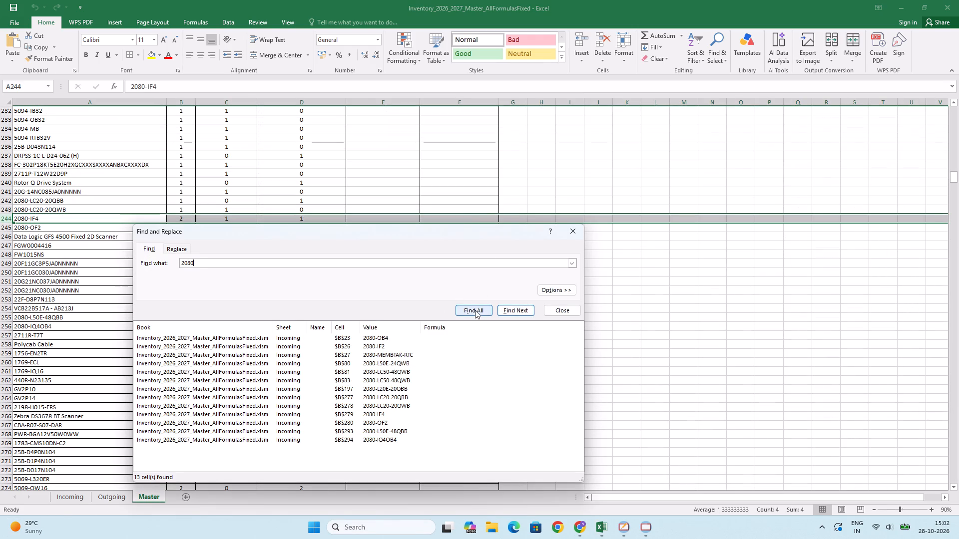
click(475, 310)
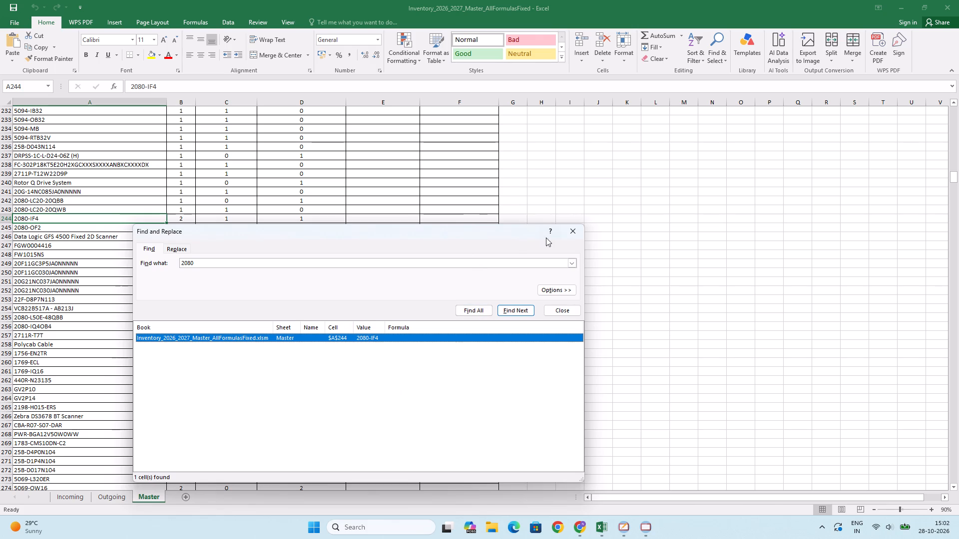
click(572, 234)
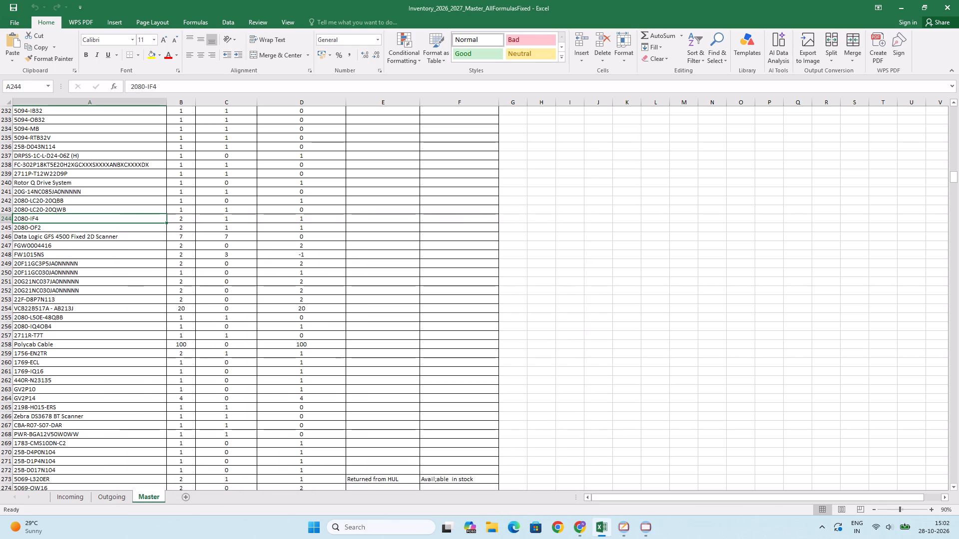
Search the whole Master sheet for 2080, go to the 2080-OF2 entry and examine its row and available stock.
click(603, 202)
key(ctrl+f)
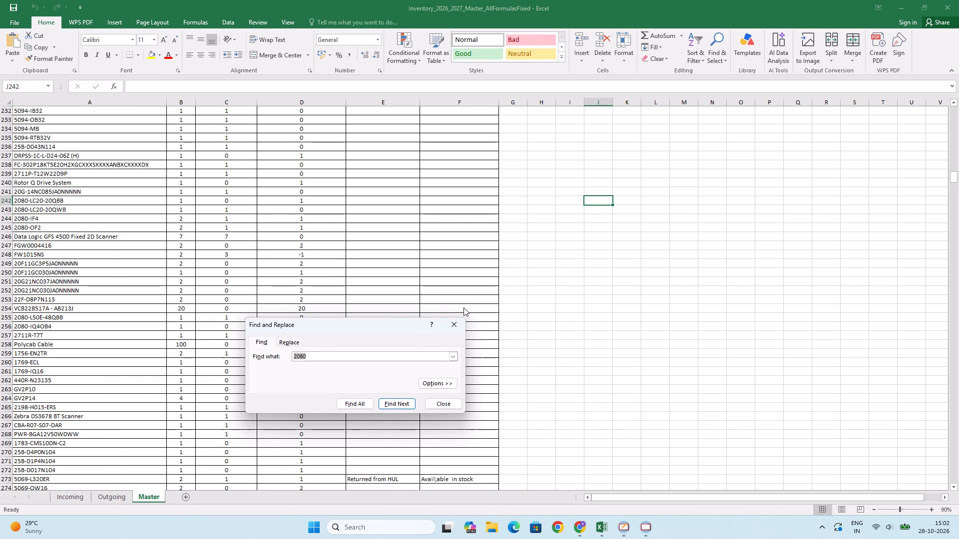
click(361, 403)
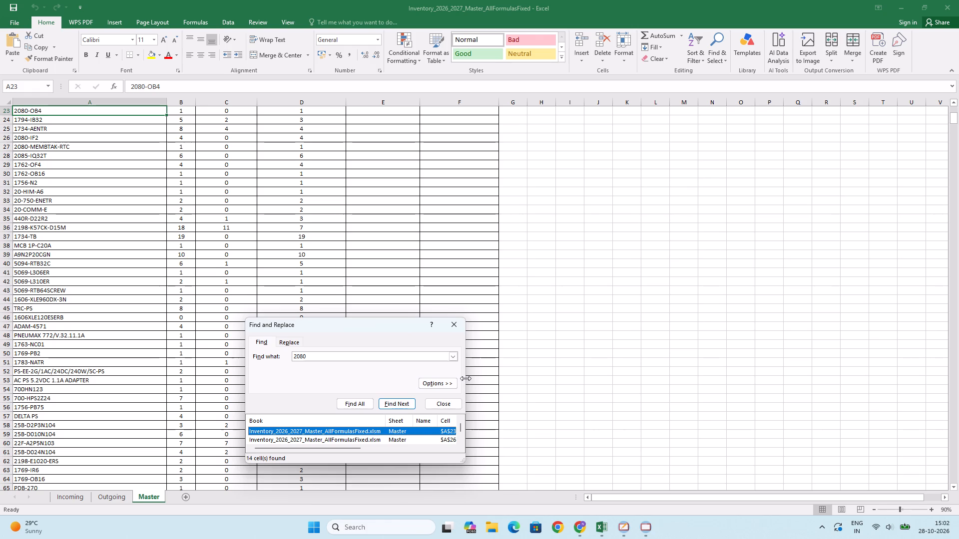
drag(466, 378, 692, 396)
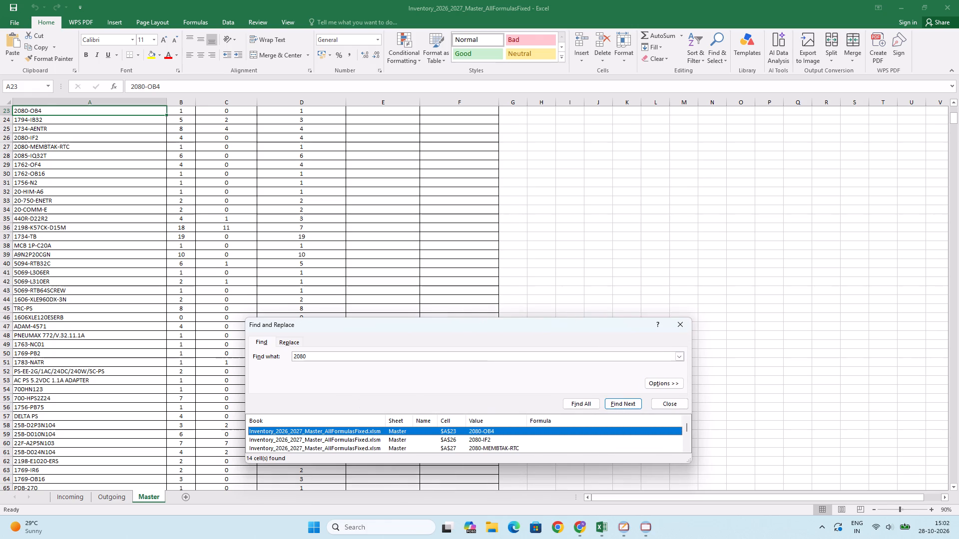
drag(467, 317, 470, 176)
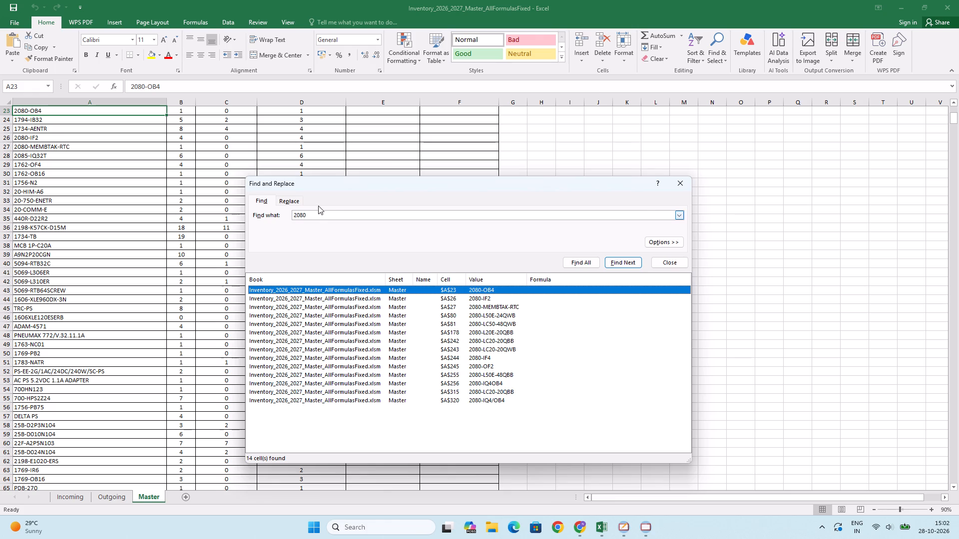
click(480, 363)
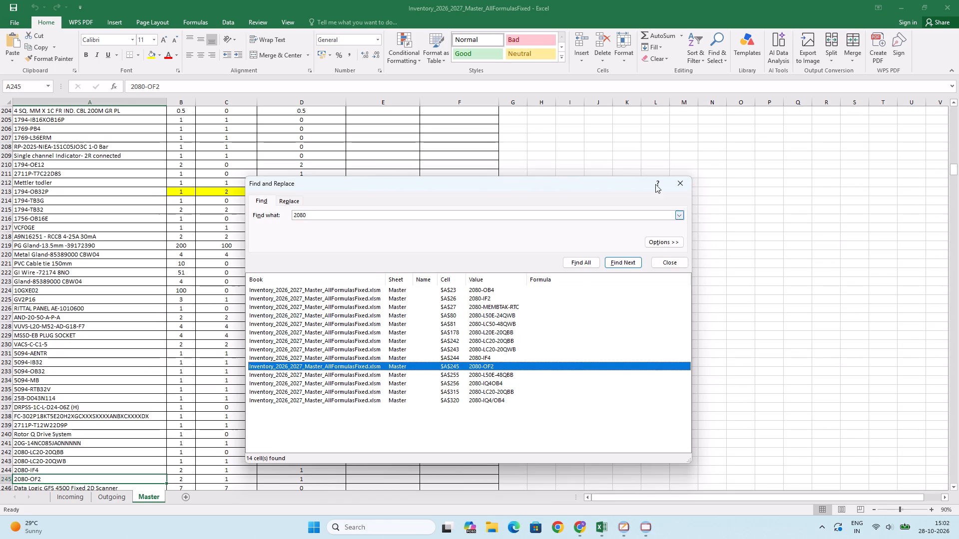
click(704, 169)
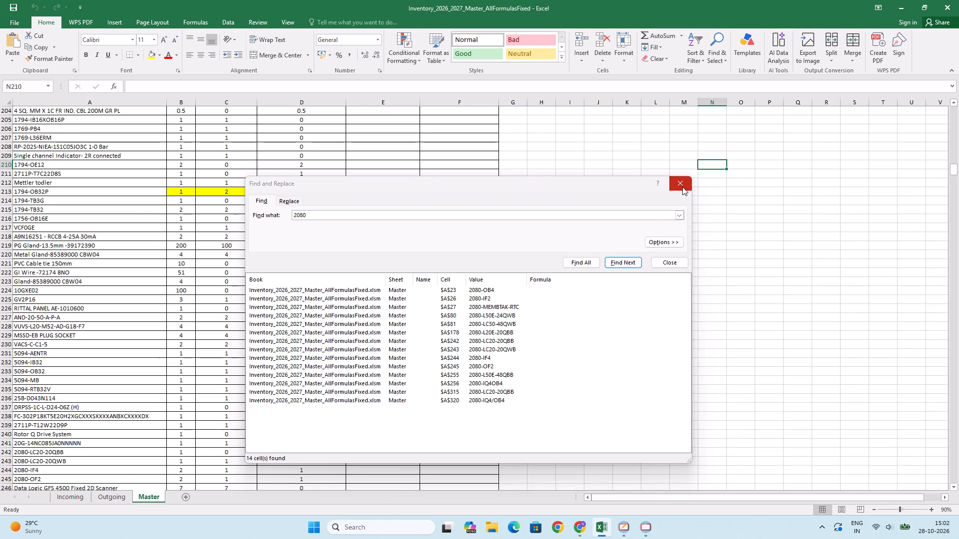
click(683, 186)
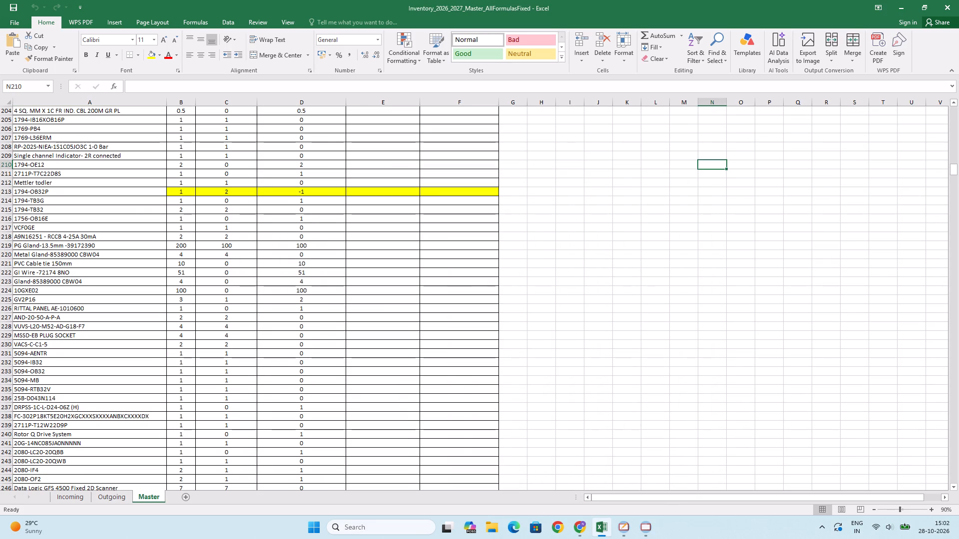
click(4, 479)
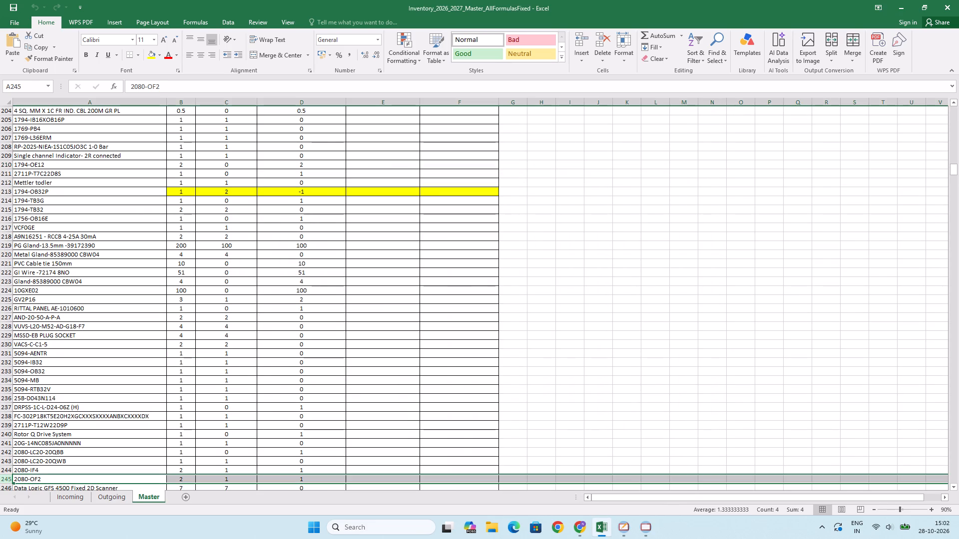
click(300, 480)
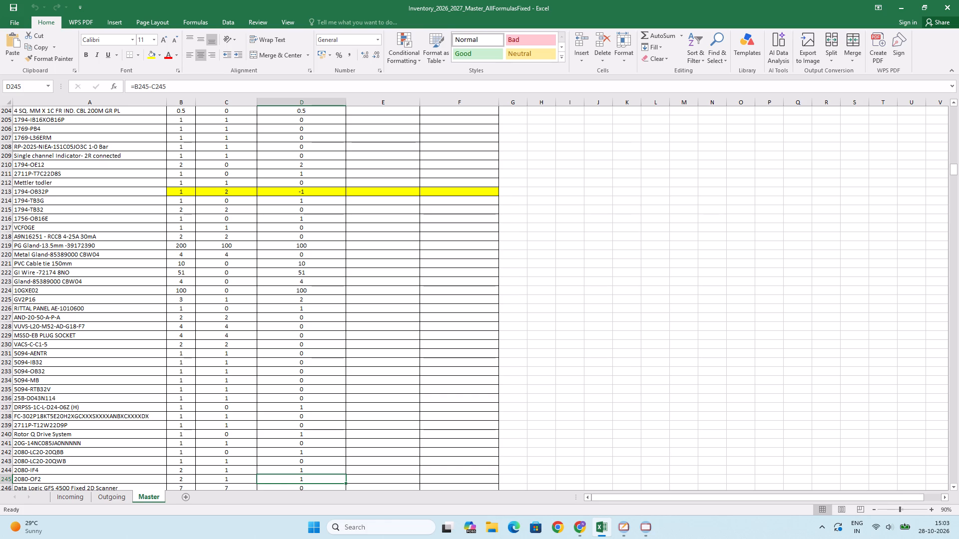
click(7, 479)
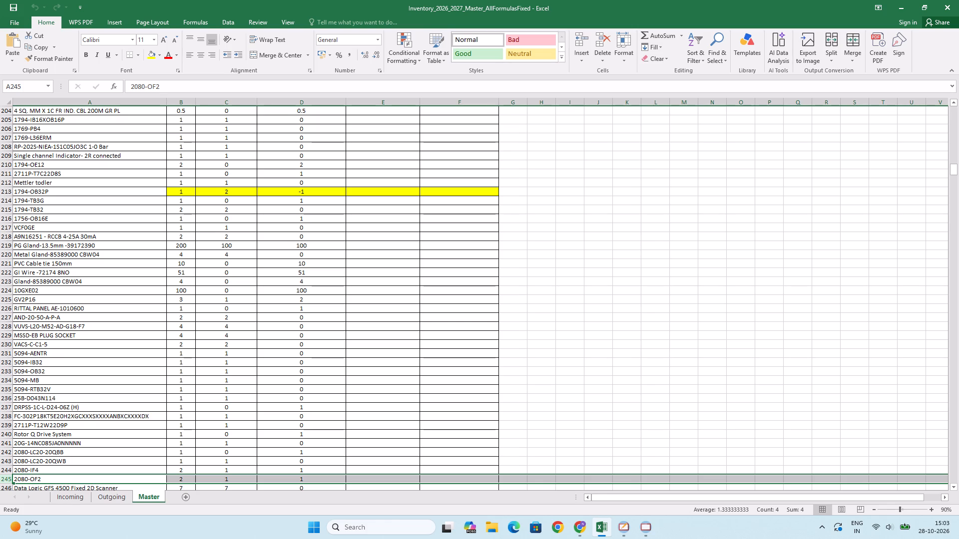
Search the Master sheet for all entries containing "Serial isol".
click(535, 264)
key(ctrl+f)
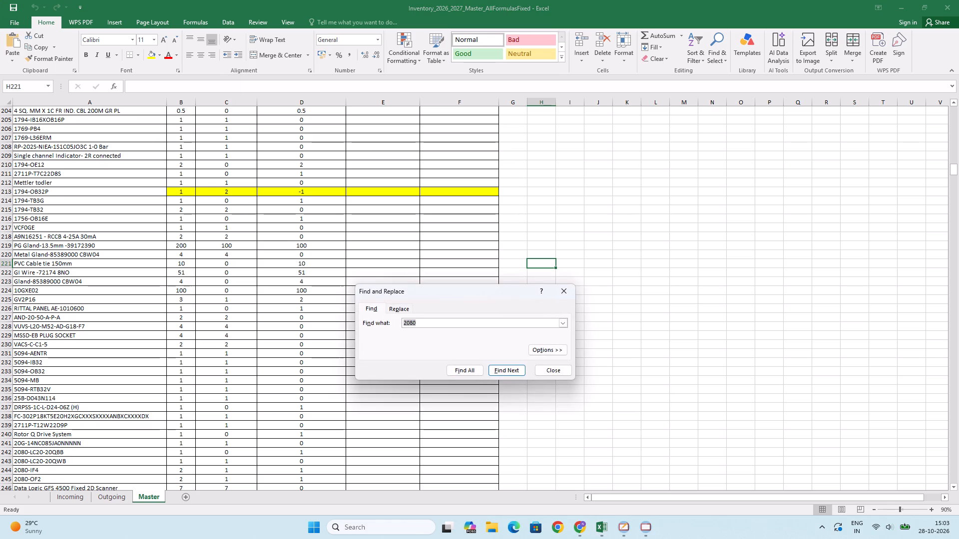
key(BackSpace)
key(s)
text(ial)
key(space)
text(isol)
click(466, 368)
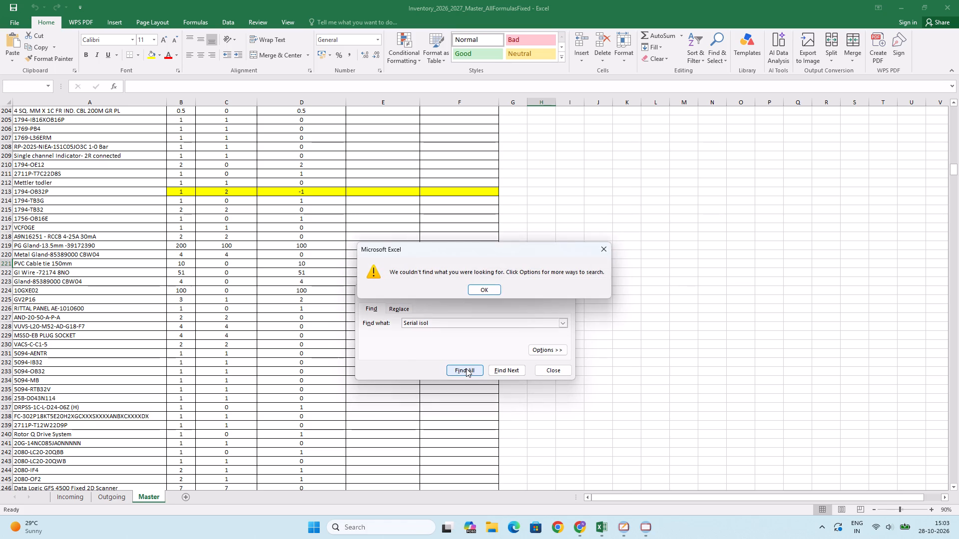
Search the Incoming sheet for all entries containing SERIAL and widen the results list to read the matching values.
click(601, 251)
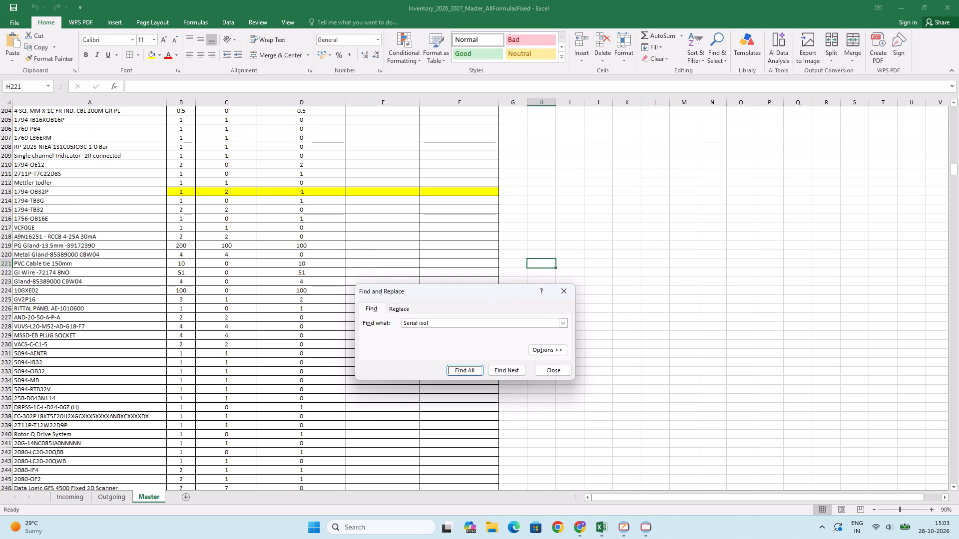
click(65, 500)
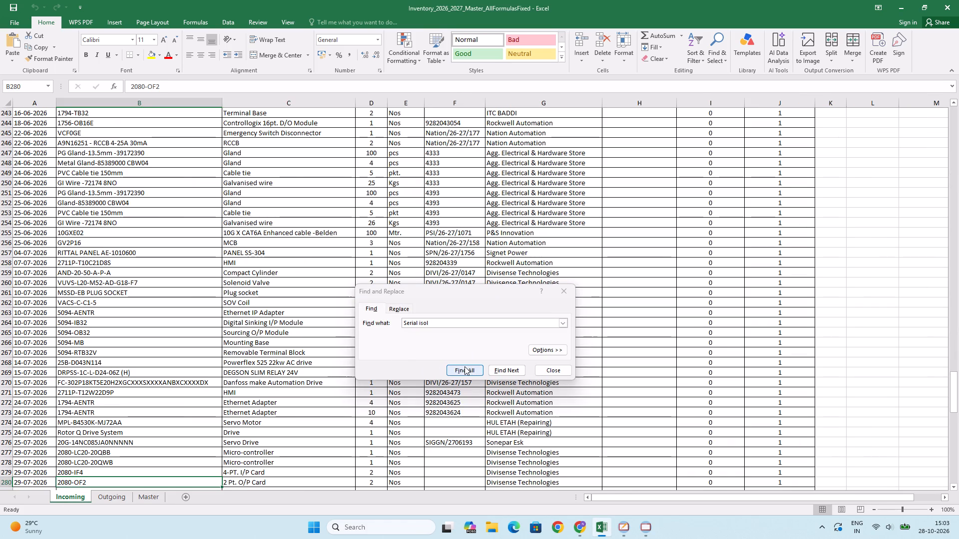
click(437, 320)
key(BackSpace)
key(BackSpace)
key(BackSpace)
key(BackSpace)
key(BackSpace)
key(BackSpace)
key(BackSpace)
key(BackSpace)
key(BackSpace)
key(BackSpace)
key(BackSpace)
key(BackSpace)
key(BackSpace)
key(BackSpace)
key(BackSpace)
key(BackSpace)
key(BackSpace)
key(BackSpace)
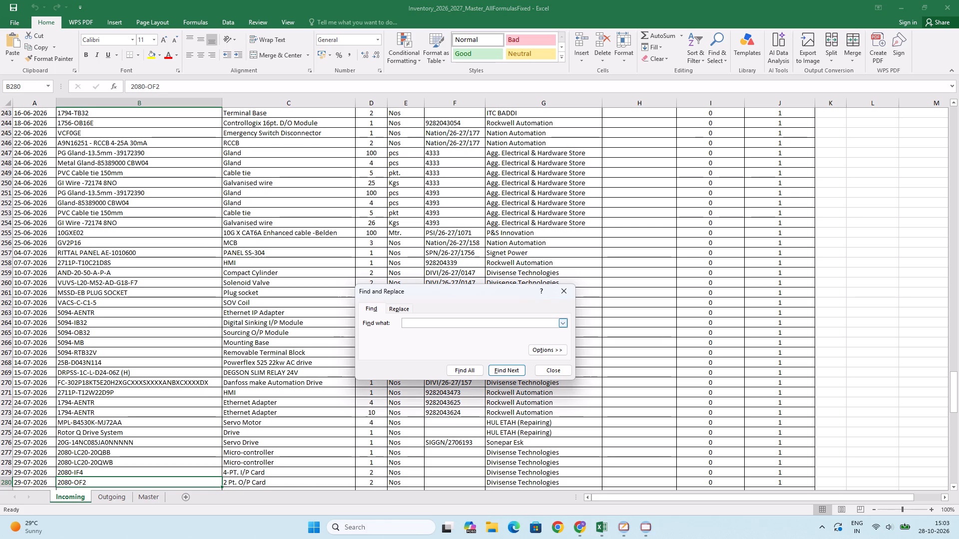
text(SERIAL)
click(473, 370)
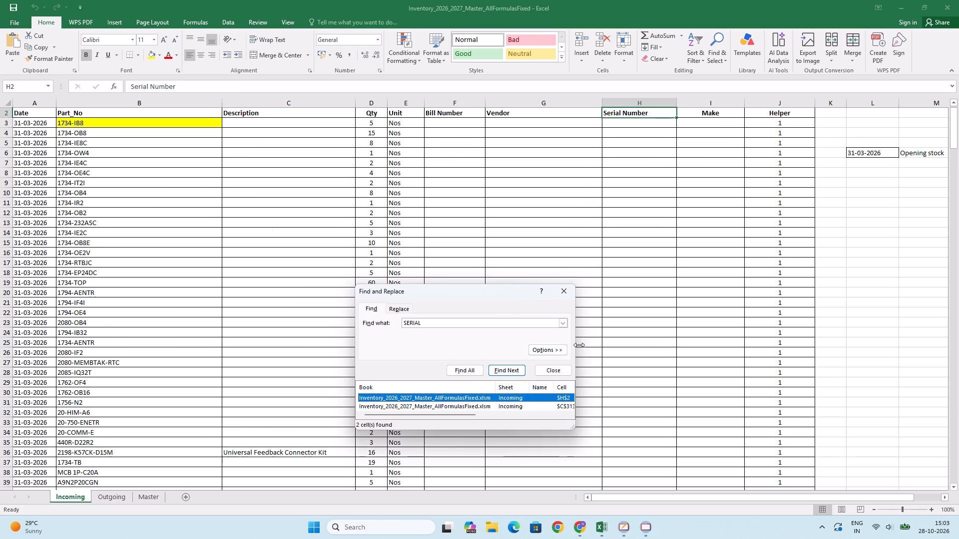
drag(576, 342, 720, 340)
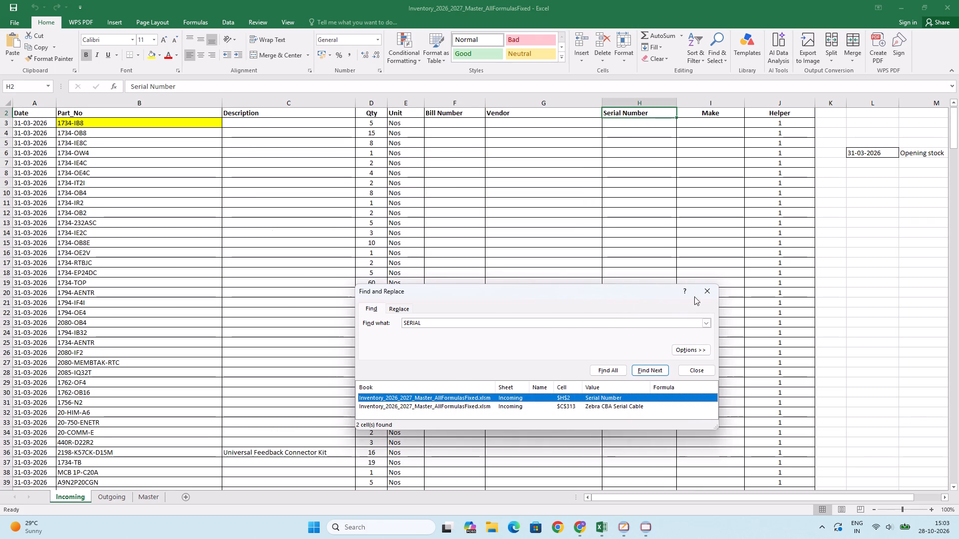
Search the Incoming sheet for all entries containing 2080 and examine the part numbers in the enlarged results list.
click(535, 320)
key(BackSpace)
key(BackSpace)
key(BackSpace)
key(BackSpace)
key(BackSpace)
key(BackSpace)
key(BackSpace)
key(BackSpace)
key(BackSpace)
key(BackSpace)
key(BackSpace)
key(BackSpace)
key(BackSpace)
key(BackSpace)
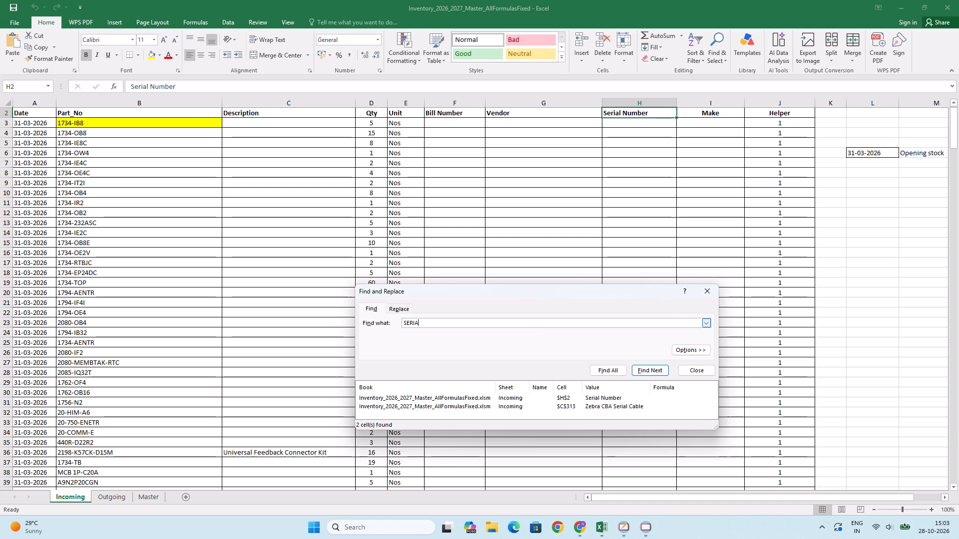
text(2080)
click(606, 365)
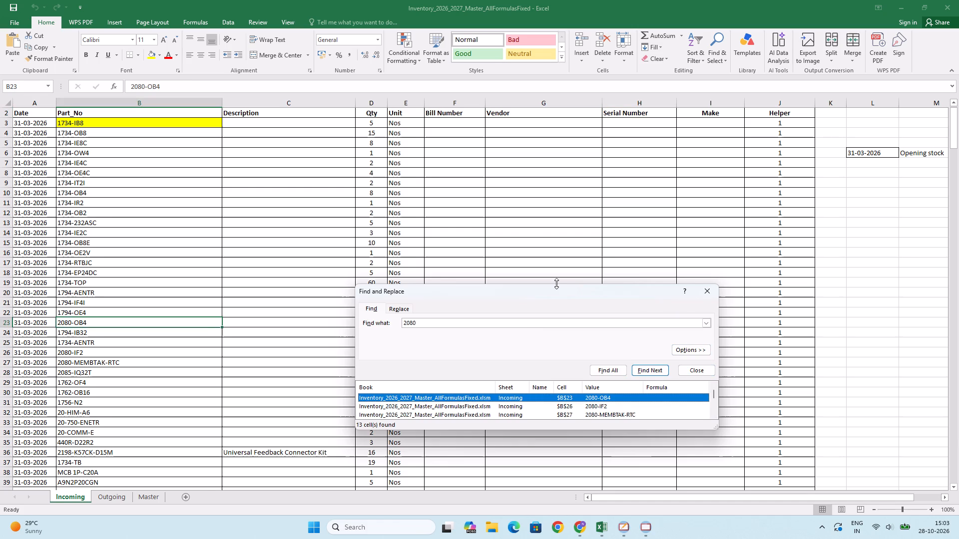
drag(556, 283, 547, 120)
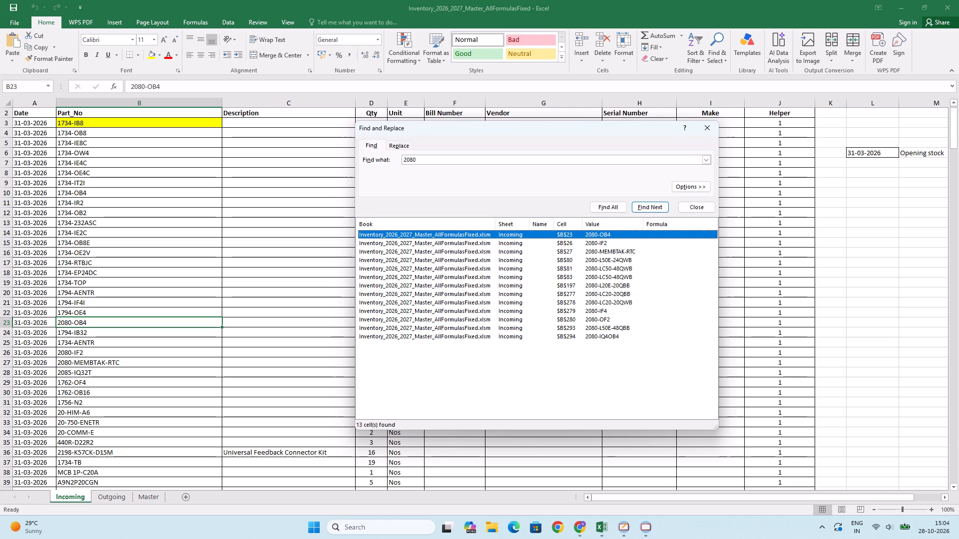
click(709, 128)
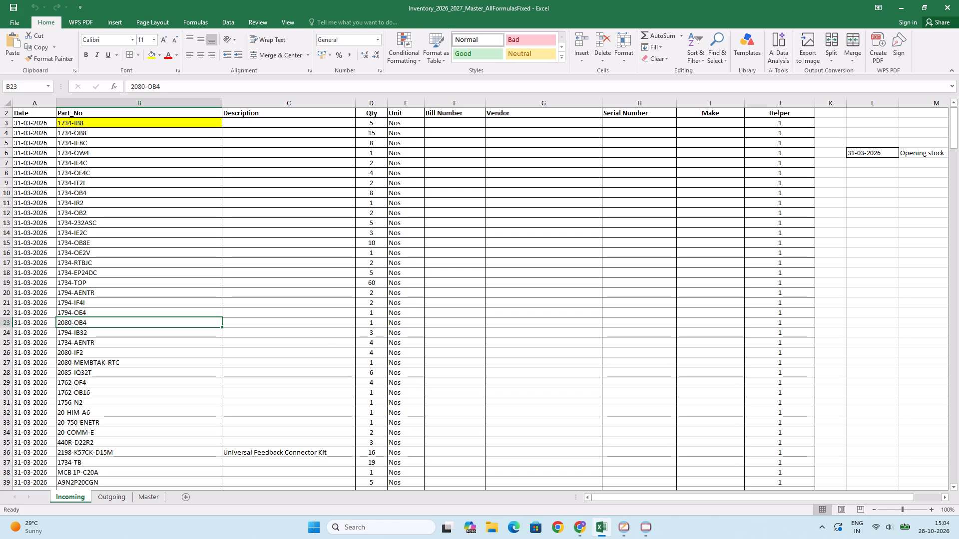
Look through the Incoming sheet's part entries from the opening stock down to the April 2026 receipts.
triple_click(951, 486)
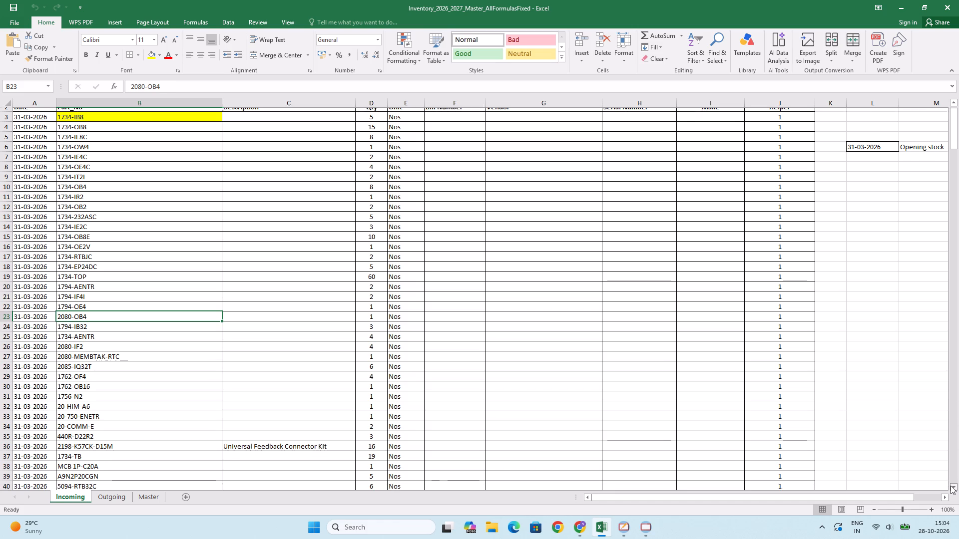
triple_click(951, 486)
triple_click(951, 486)
double_click(951, 486)
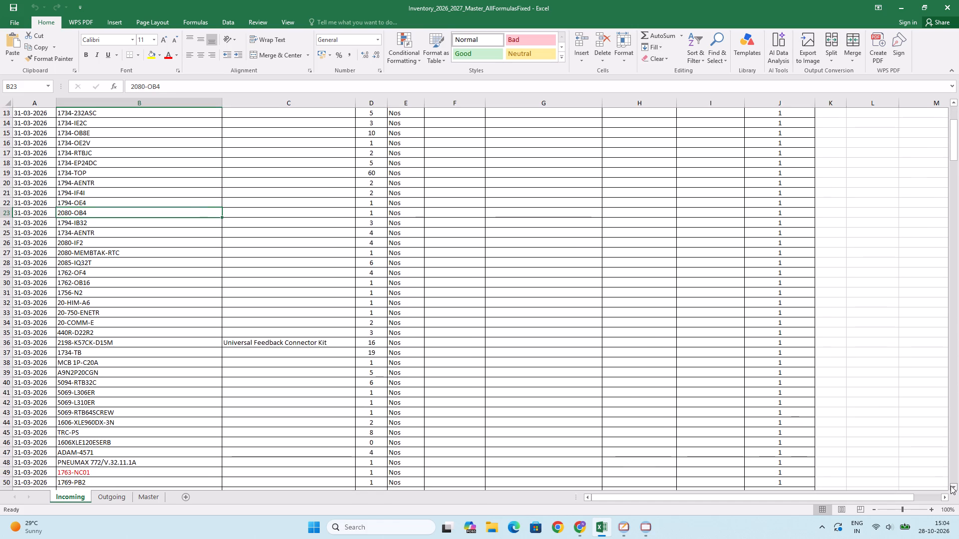
double_click(951, 486)
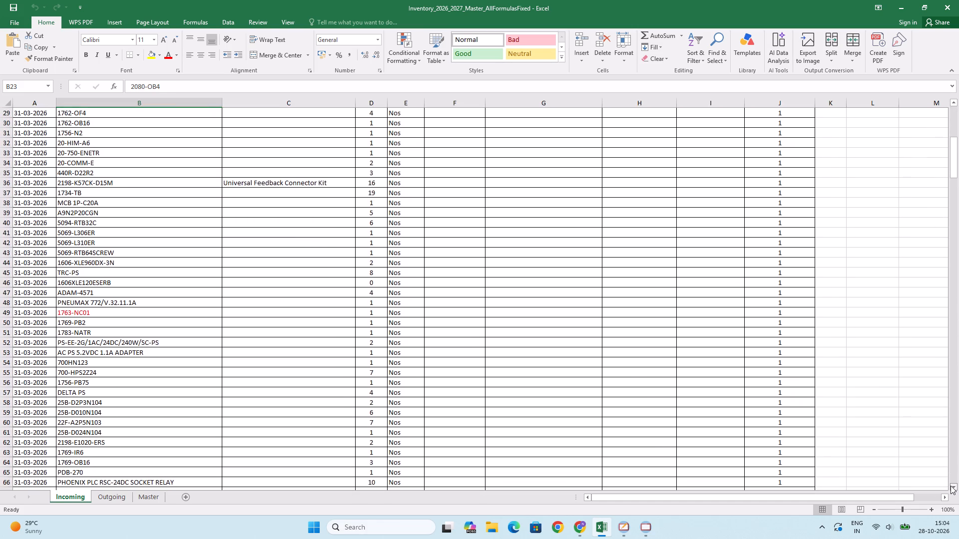
double_click(951, 486)
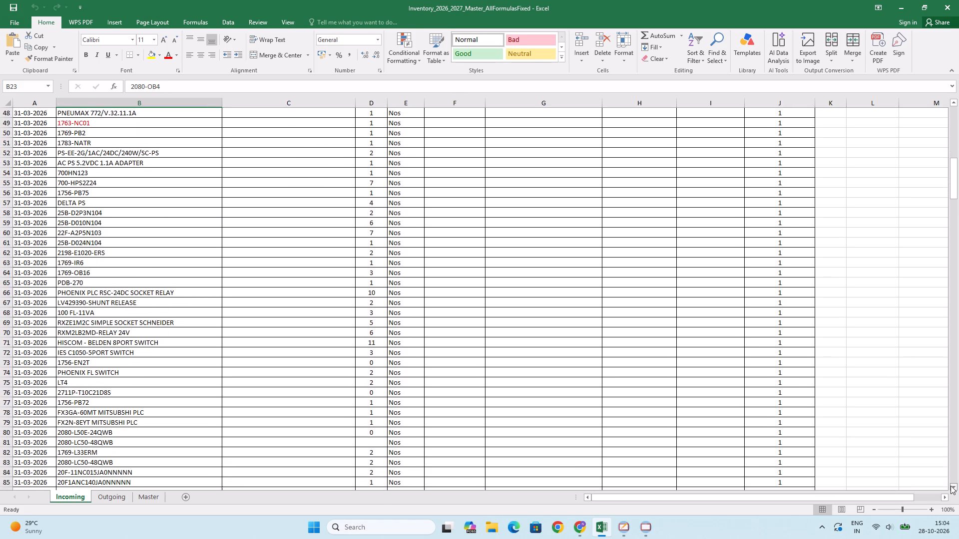
double_click(951, 486)
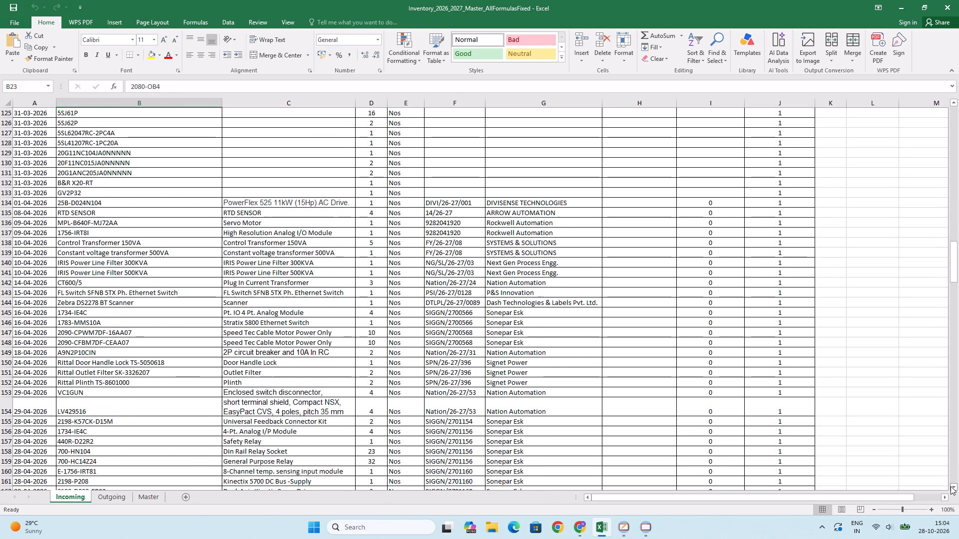
Search the Incoming sheet again for all entries containing 2080.
click(874, 230)
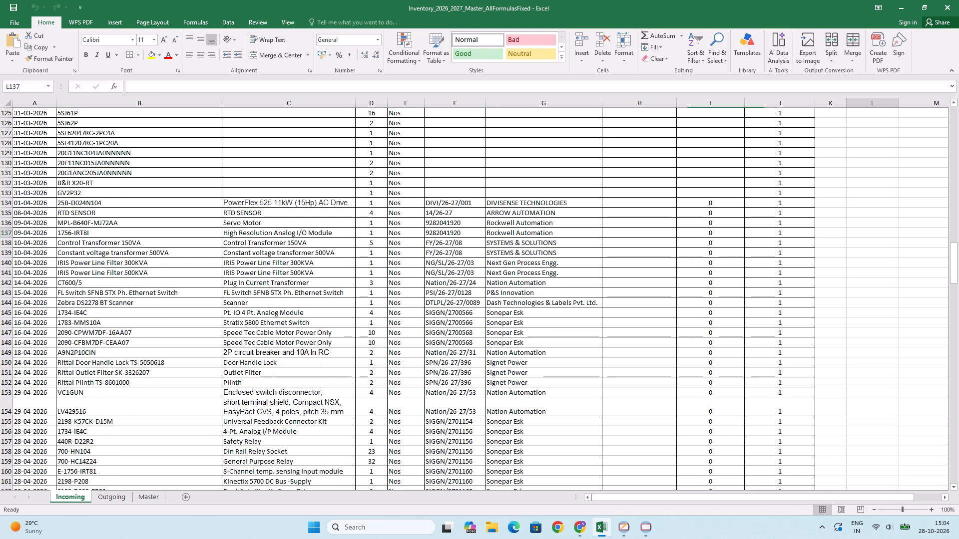
key(ctrl+f)
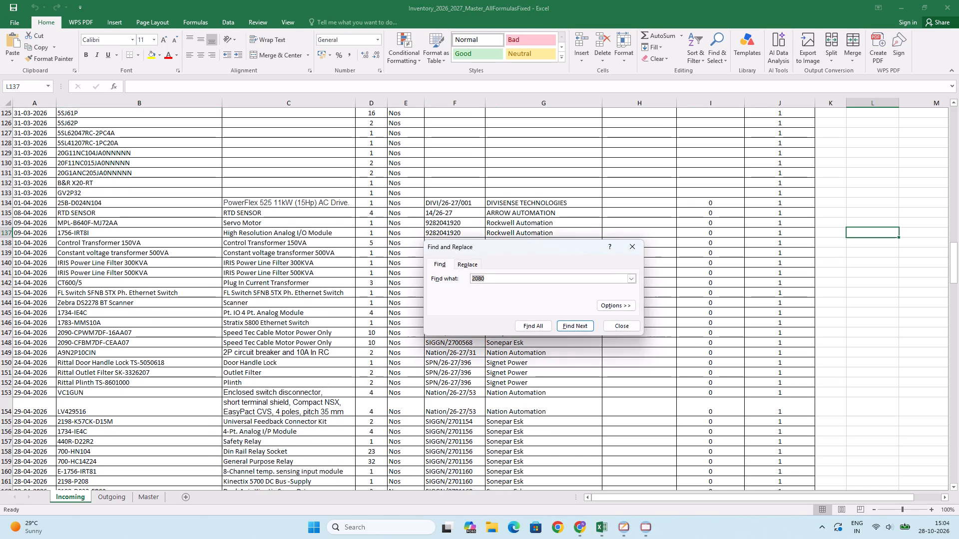
click(533, 325)
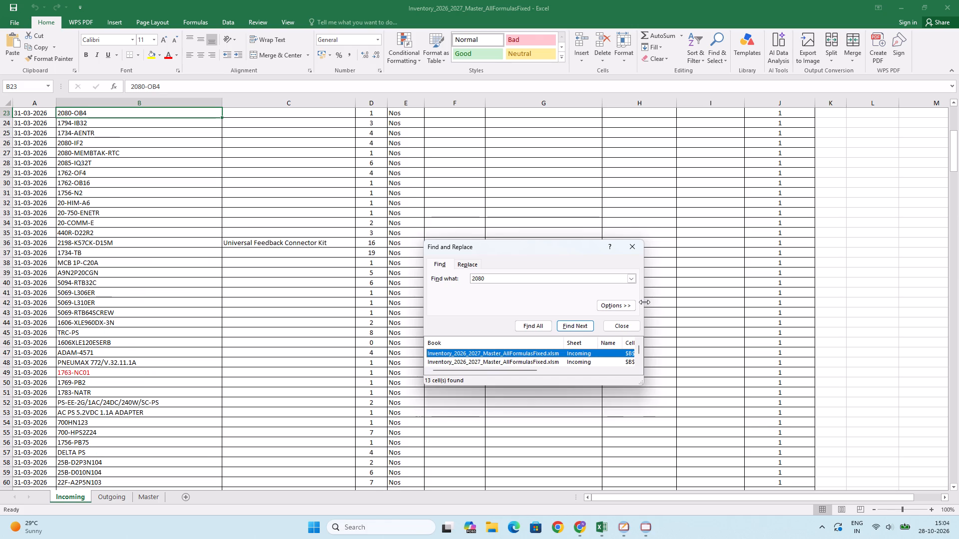
Search the Master sheet for all entries containing NC01 and enlarge the results list to examine the matches.
click(155, 499)
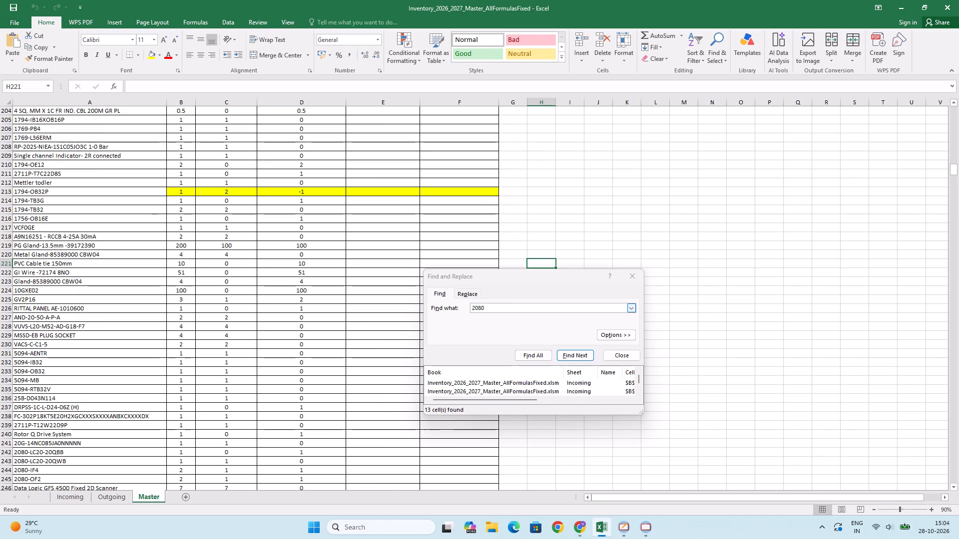
click(506, 308)
key(BackSpace)
key(BackSpace)
key(BackSpace)
key(BackSpace)
key(BackSpace)
key(BackSpace)
key(BackSpace)
key(BackSpace)
key(BackSpace)
key(BackSpace)
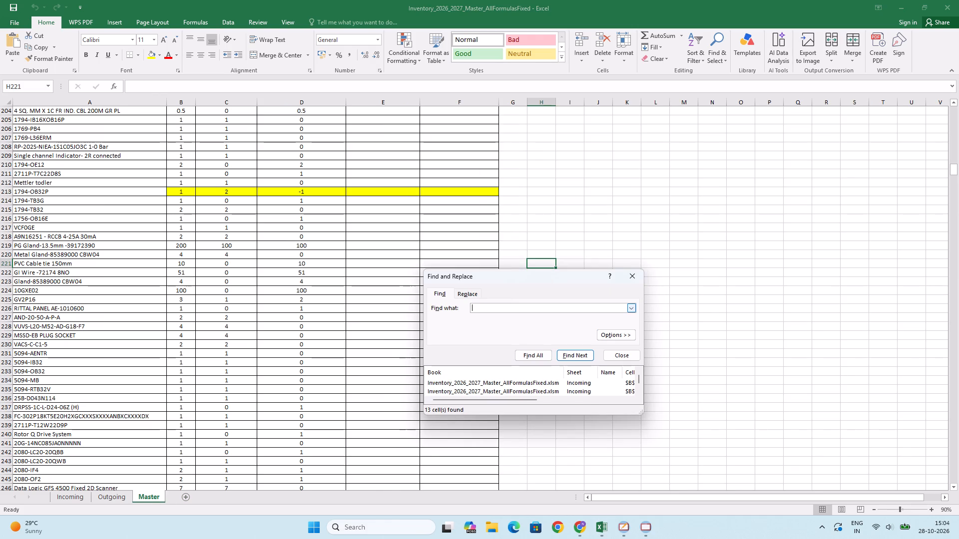
text(NC01)
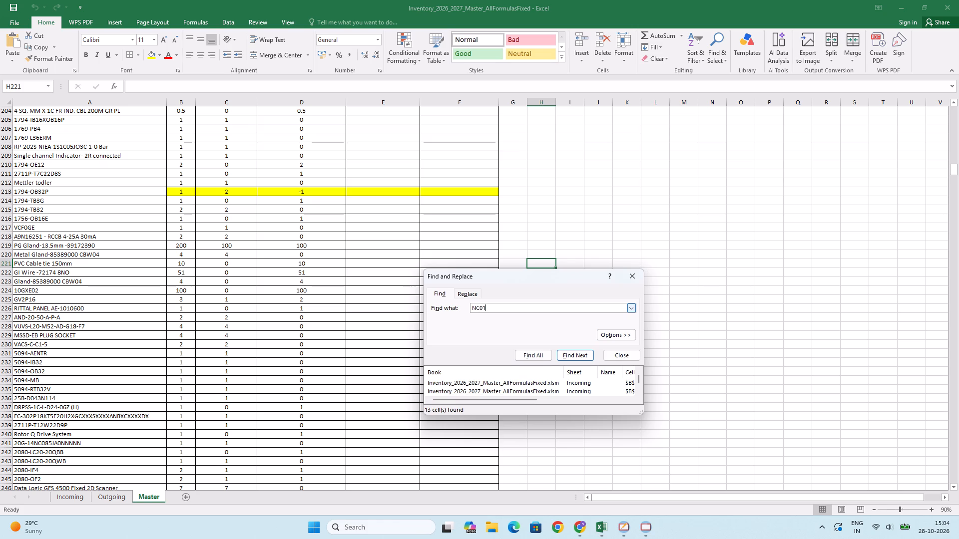
click(534, 354)
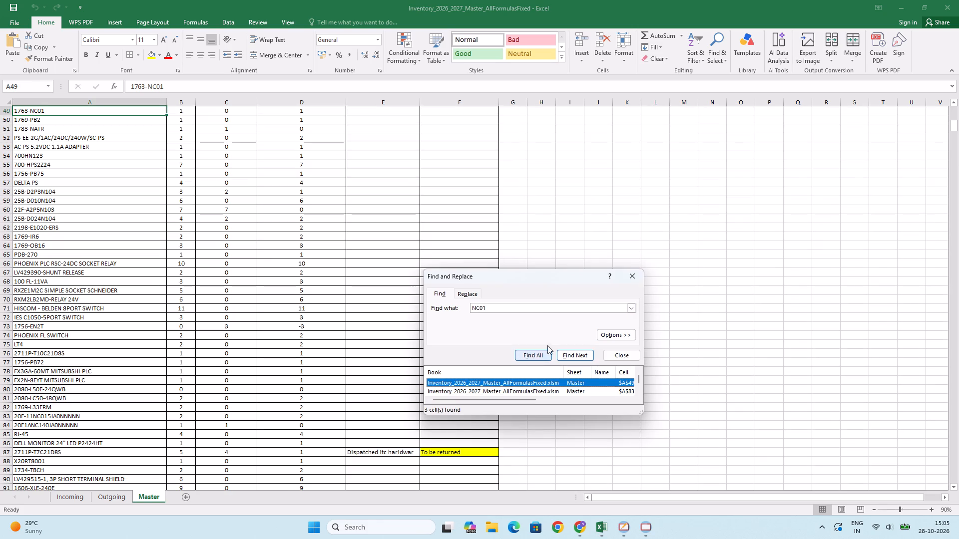
drag(645, 330, 795, 355)
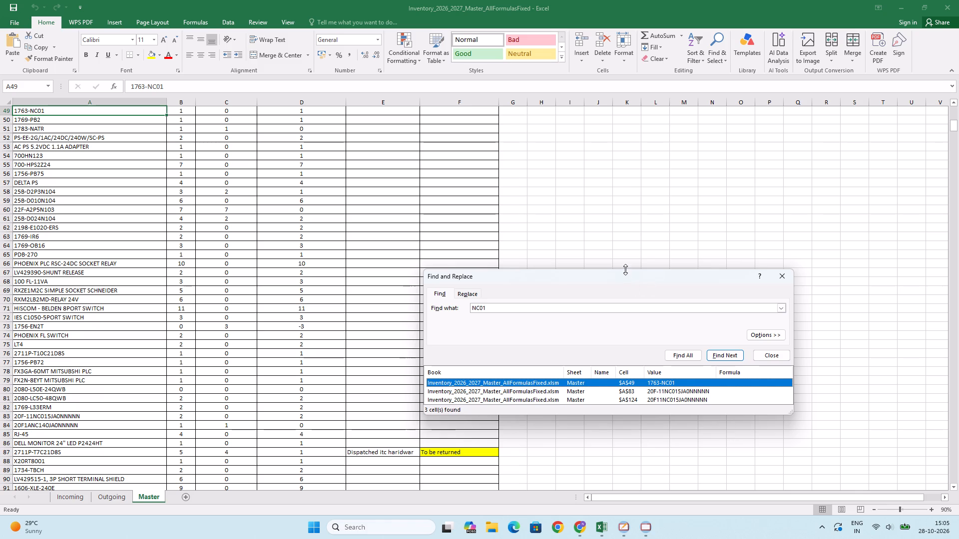
drag(625, 269, 629, 202)
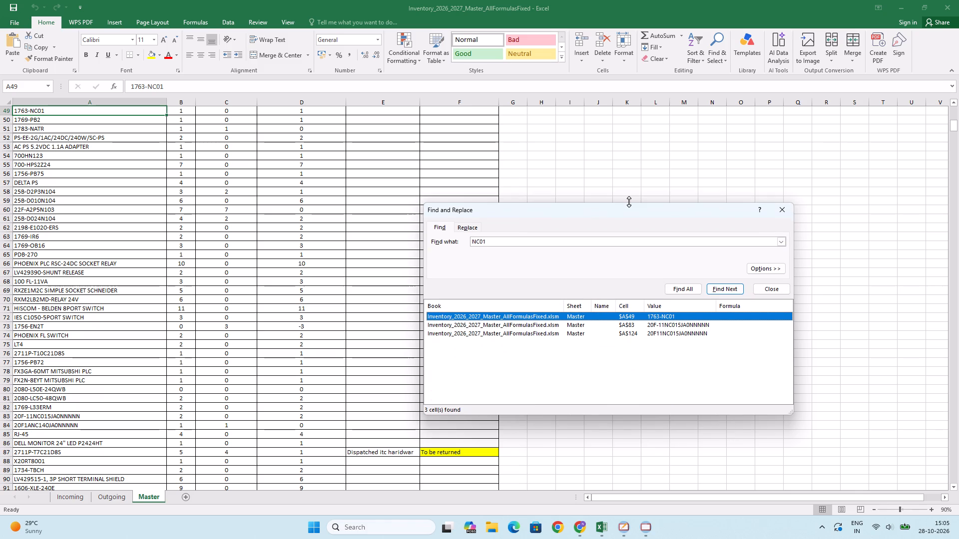
Search the Incoming sheet for all entries containing NC01, go to the 1763-NC01 entry and examine its row.
click(64, 496)
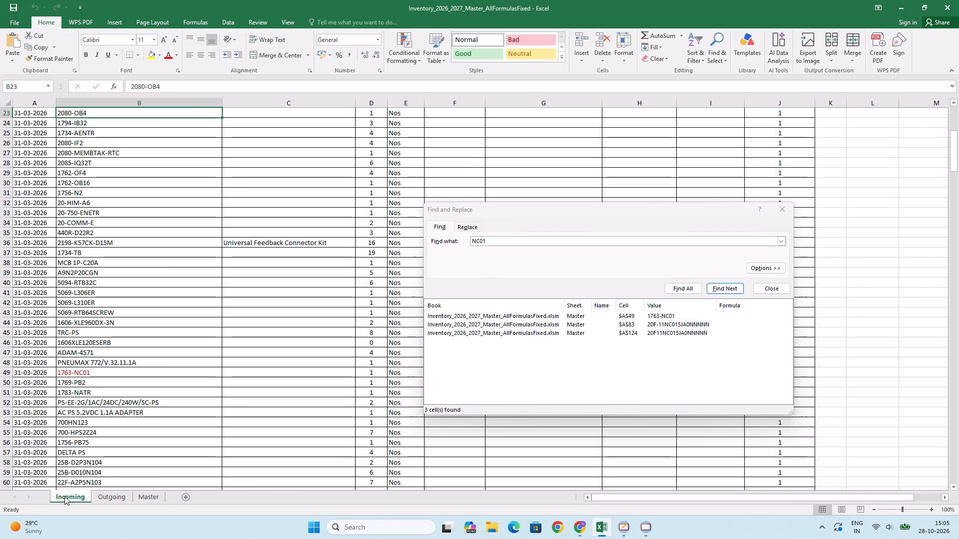
click(676, 291)
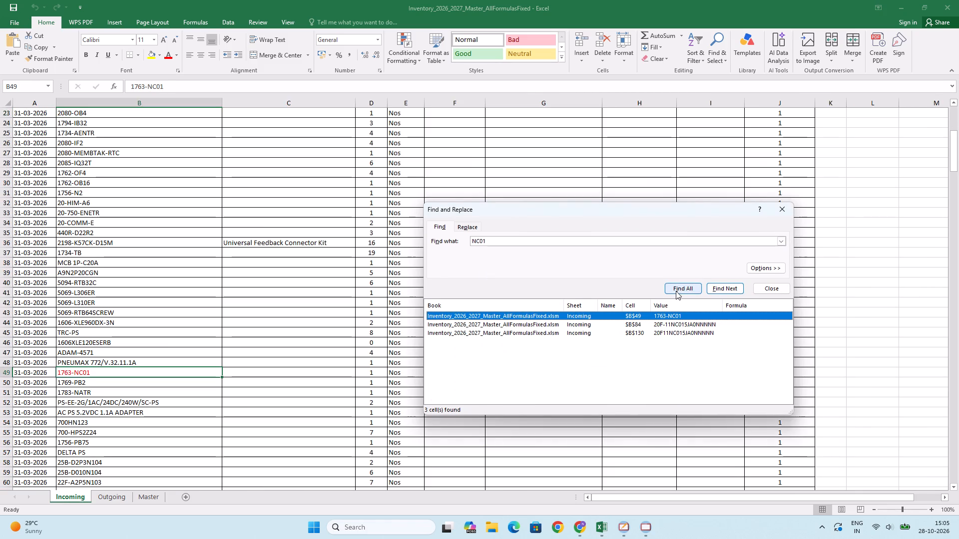
click(662, 317)
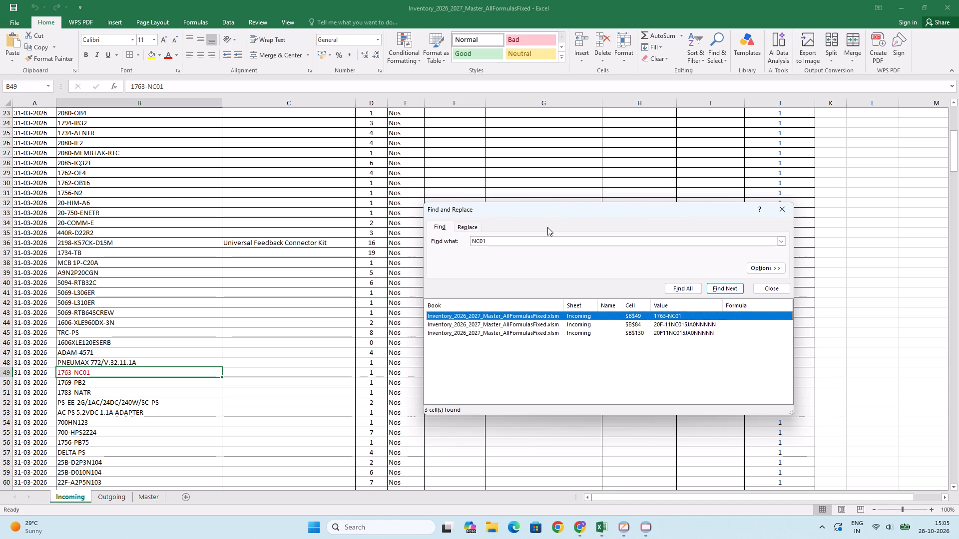
drag(577, 215, 588, 110)
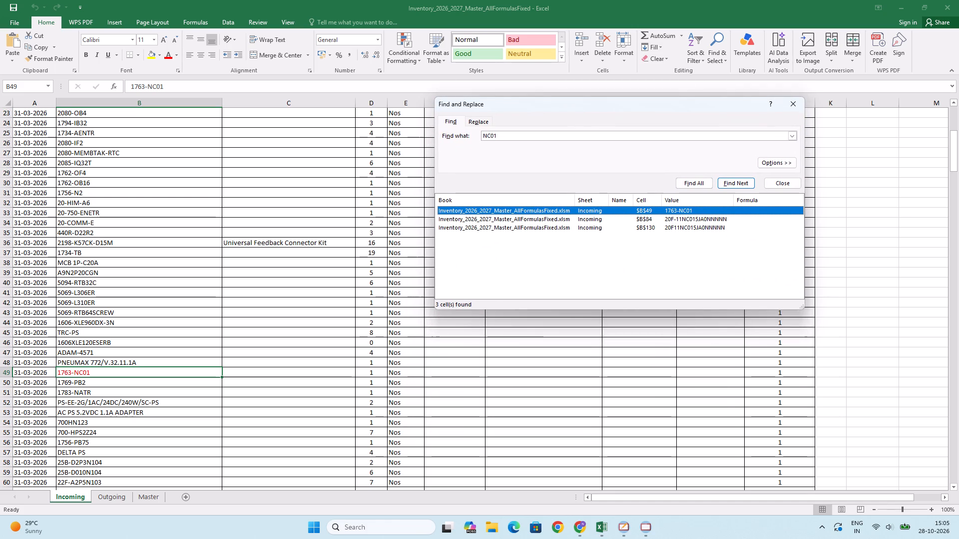
click(10, 371)
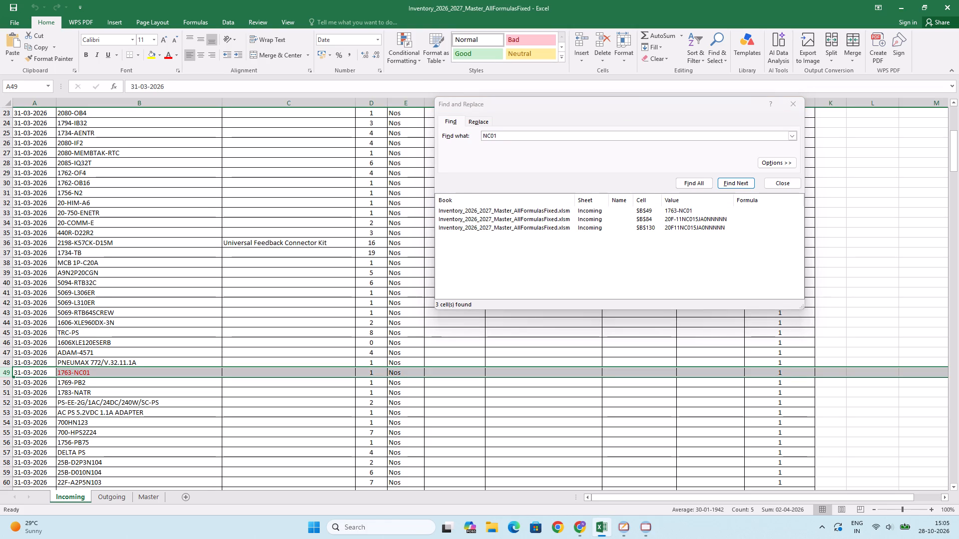
click(96, 373)
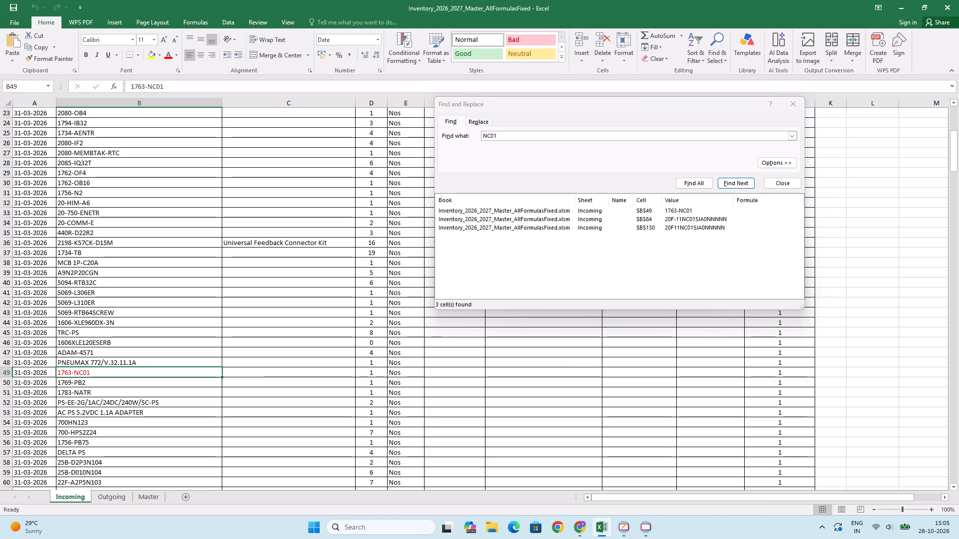
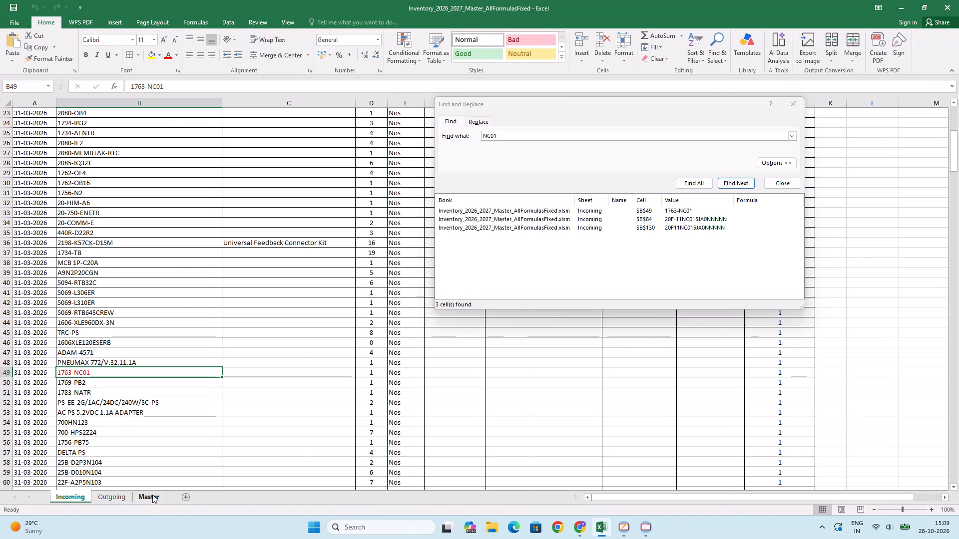
Search the Master sheet and the Outgoing sheet for all entries containing NC01.
click(153, 495)
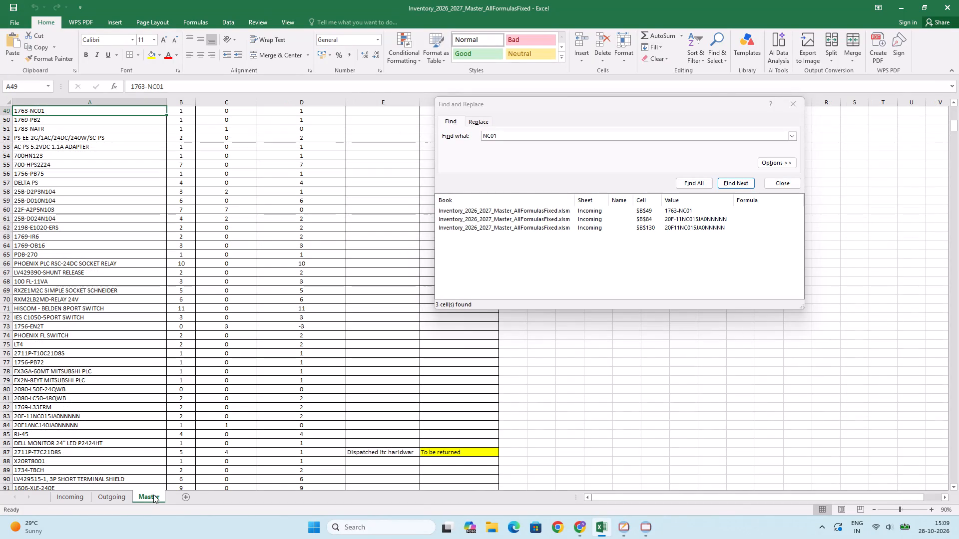
click(698, 183)
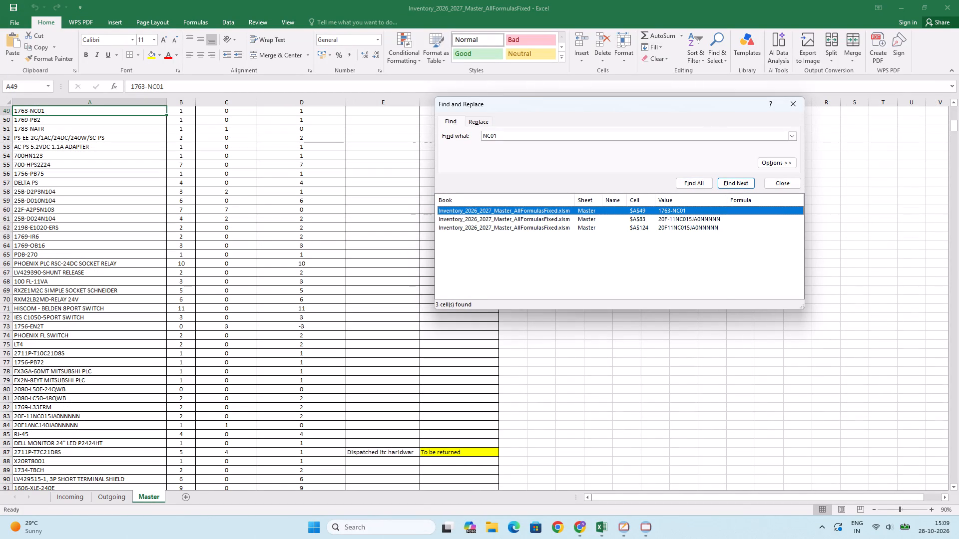
click(117, 498)
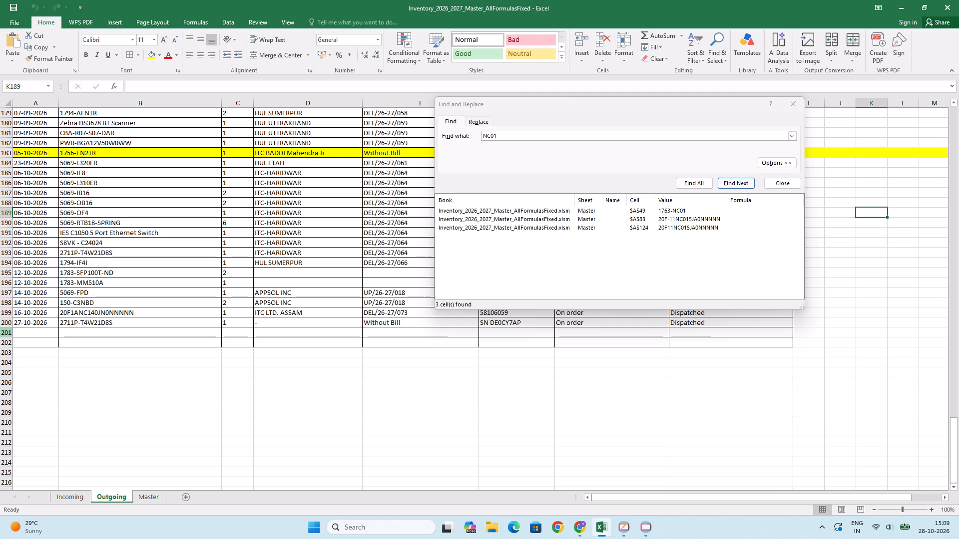
click(691, 186)
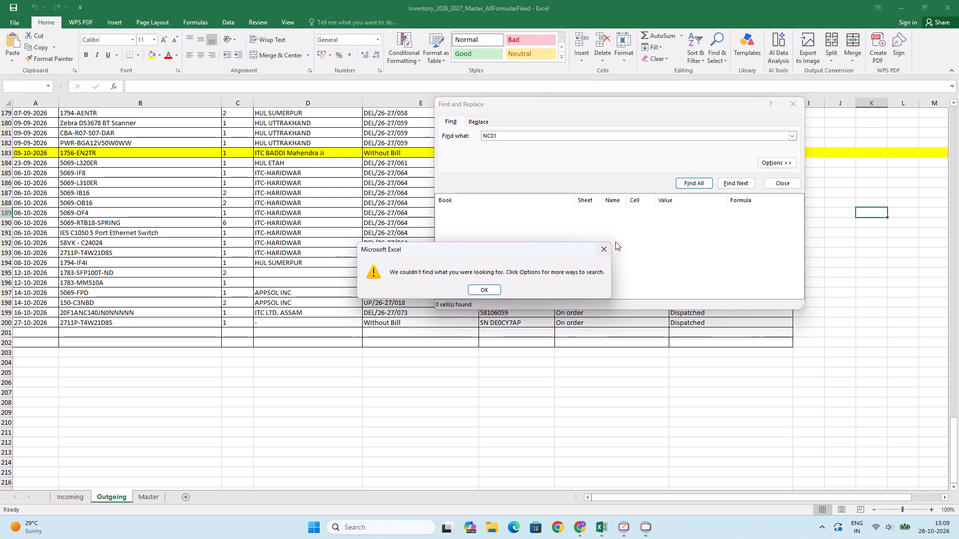
click(600, 250)
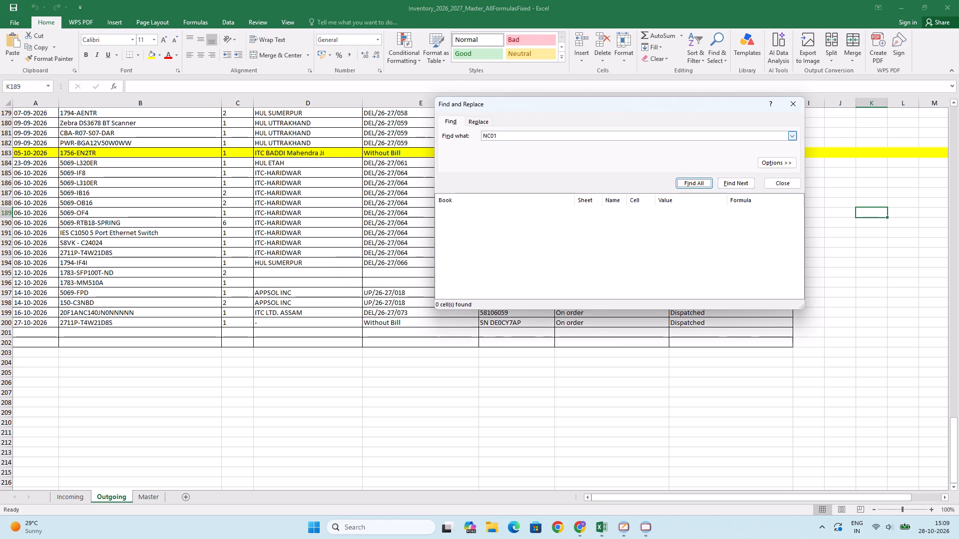
Search the Outgoing sheet for all entries containing 2080 and go to the 2080-OF2 entry.
click(508, 134)
key(BackSpace)
key(BackSpace)
key(BackSpace)
key(BackSpace)
key(BackSpace)
key(BackSpace)
key(BackSpace)
key(BackSpace)
key(BackSpace)
key(BackSpace)
key(BackSpace)
key(BackSpace)
key(BackSpace)
key(BackSpace)
text(2080)
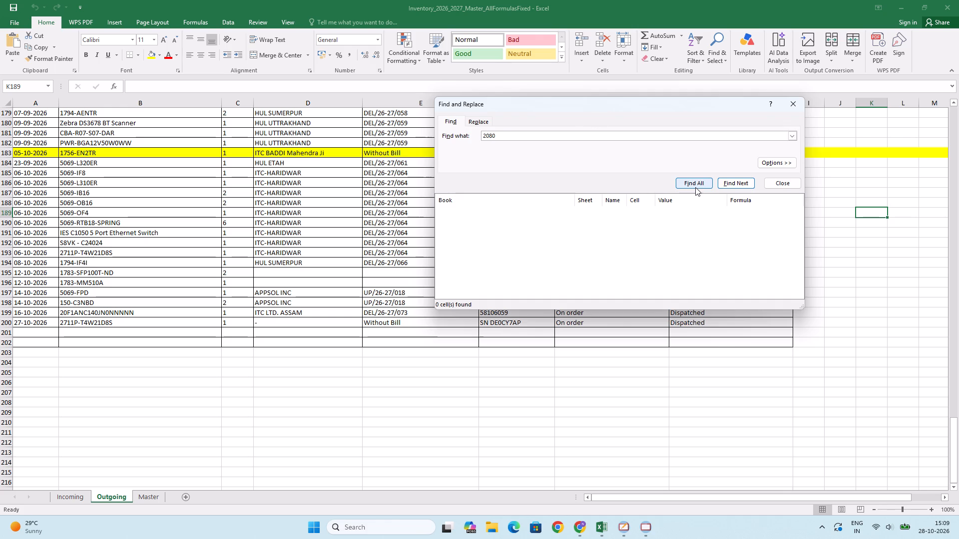
click(695, 183)
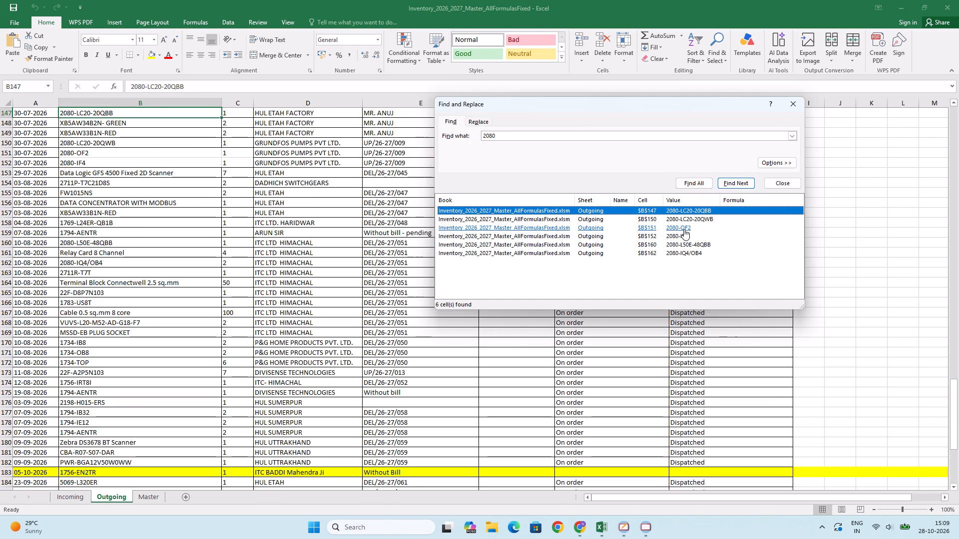
click(684, 229)
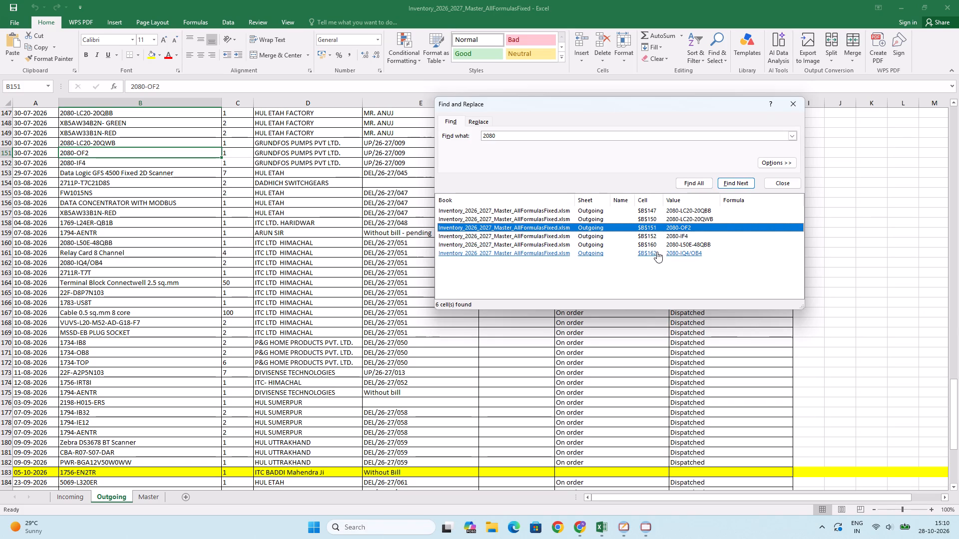
Search the Incoming sheet for all entries containing 2080 and go to the 2080-OF2 entry.
click(68, 498)
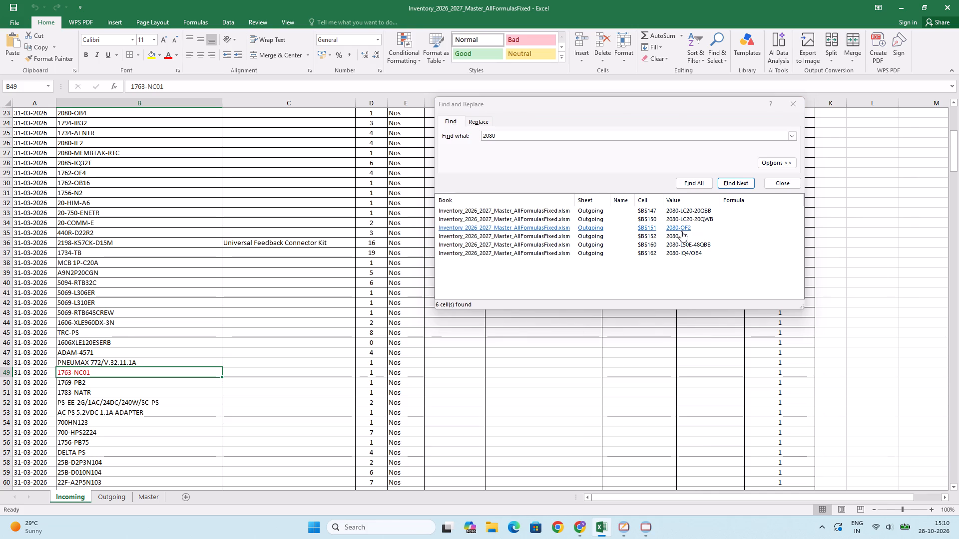
click(695, 185)
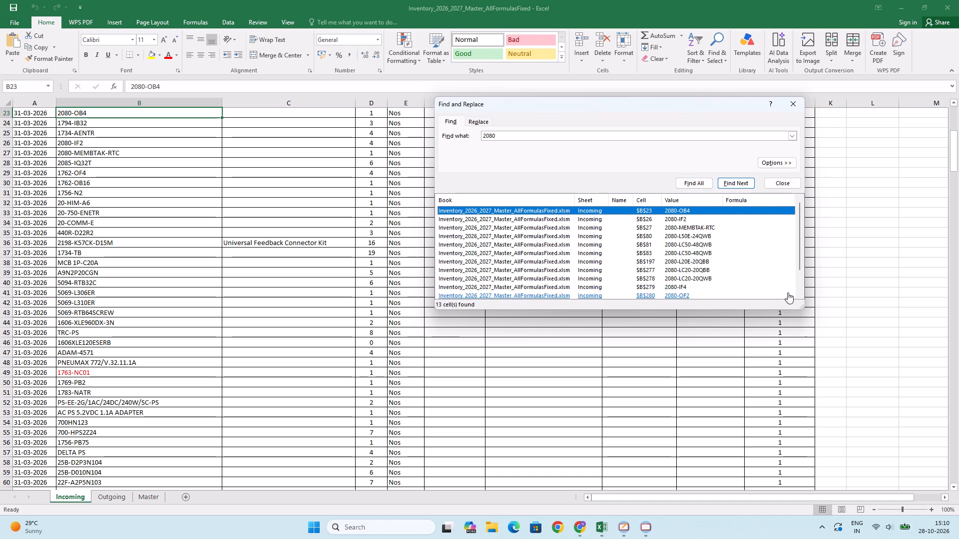
triple_click(801, 292)
double_click(801, 292)
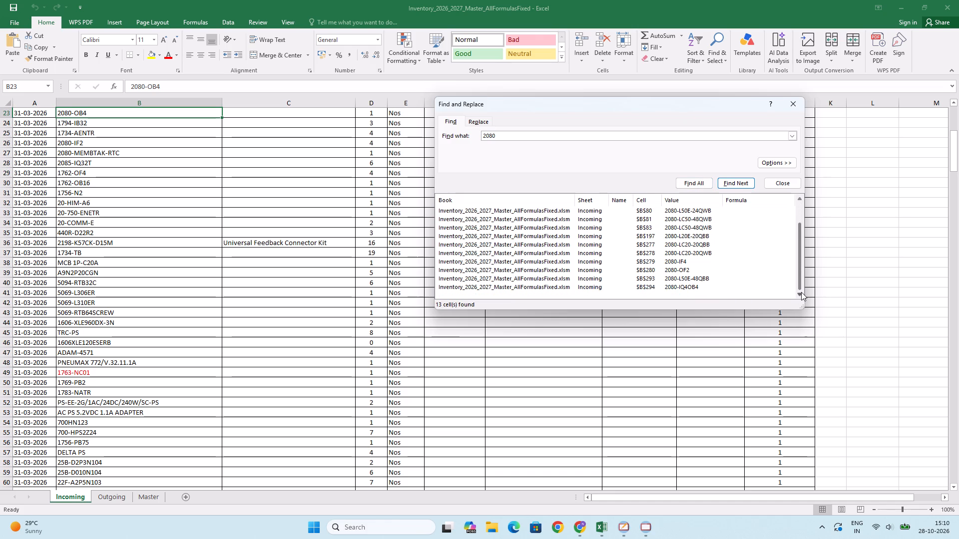
click(686, 272)
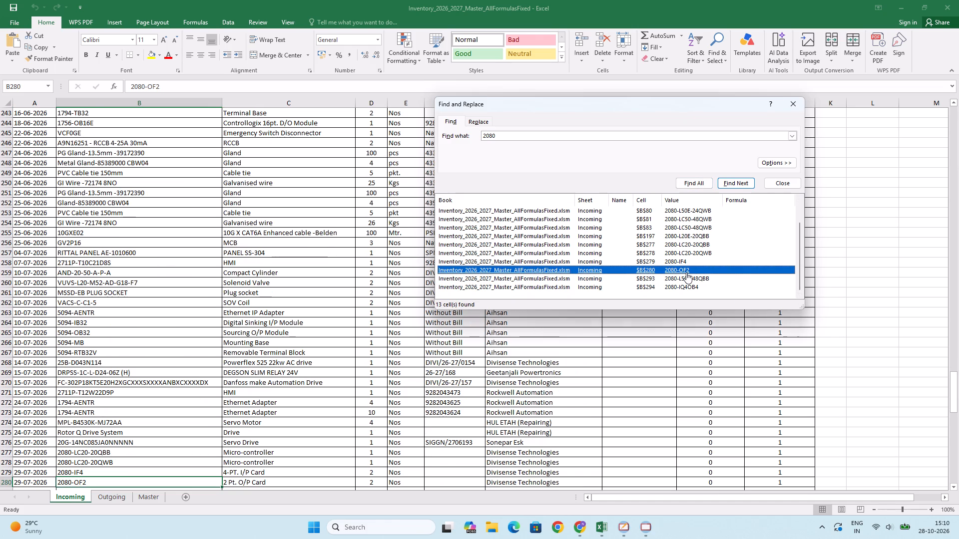
Search the Outgoing sheet again for all entries containing 2080 and examine the 2080-OF2 entry's row.
click(110, 498)
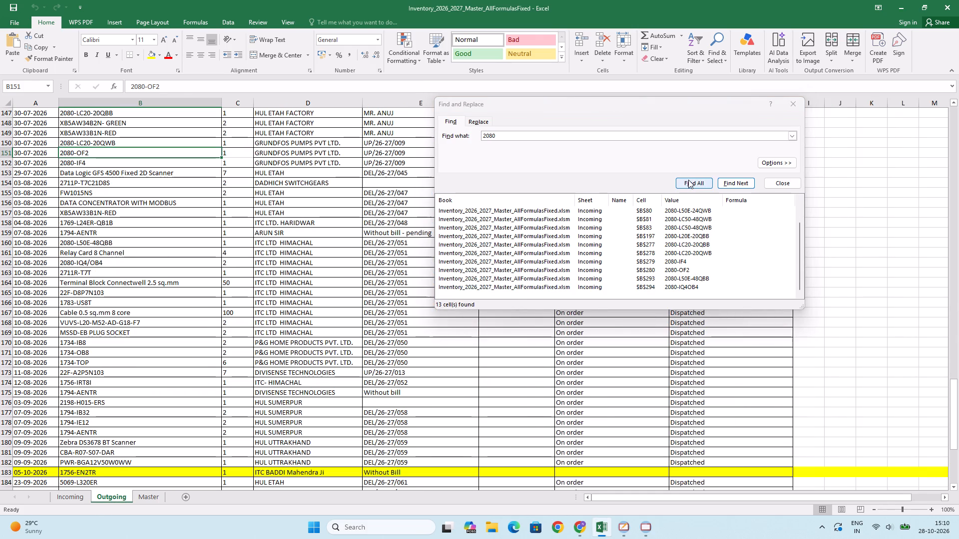
click(688, 180)
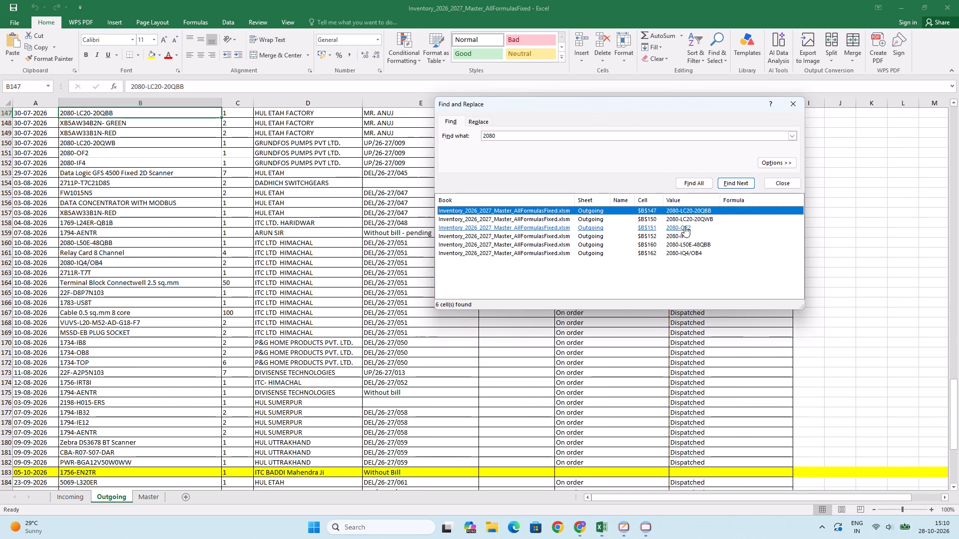
click(684, 226)
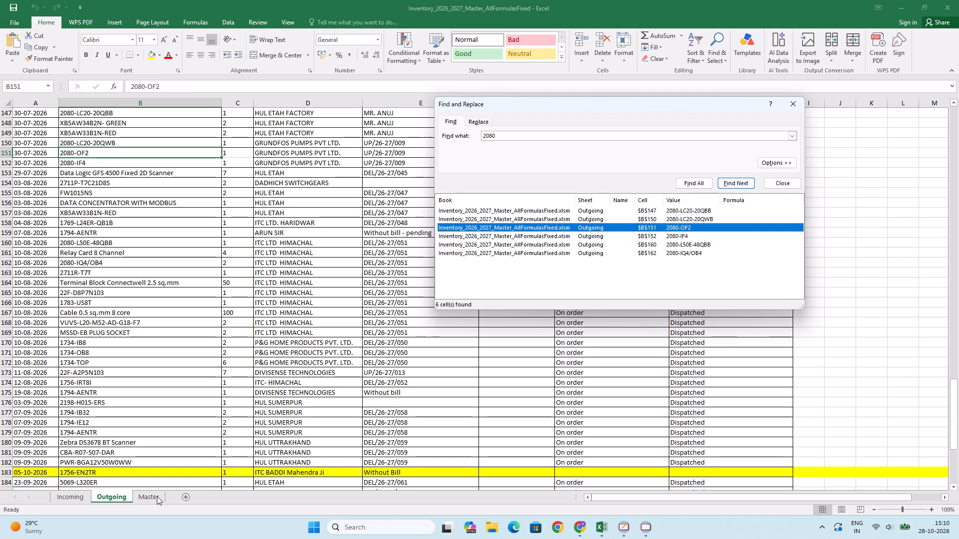
Search the Master sheet for all entries containing 2080 and go to the 2080-OF2 entry.
click(157, 496)
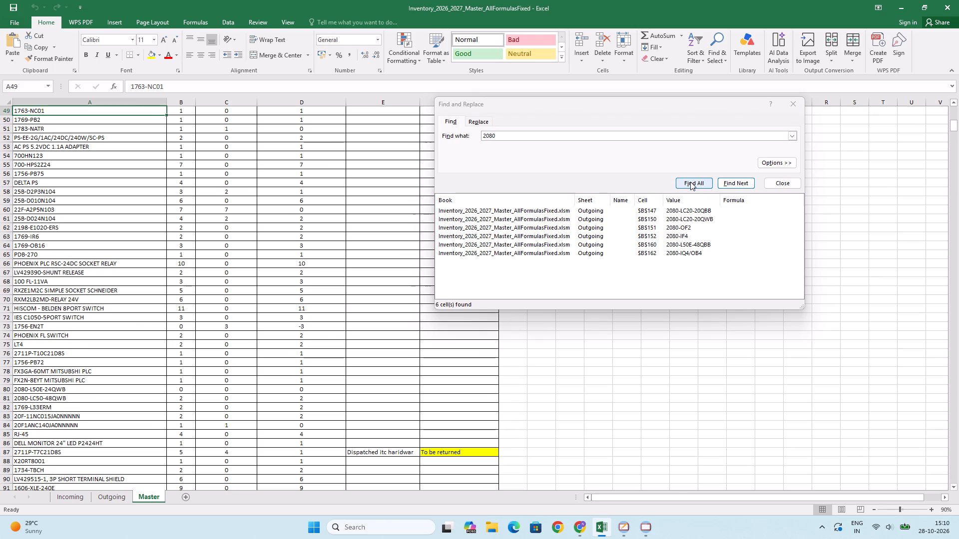
click(690, 182)
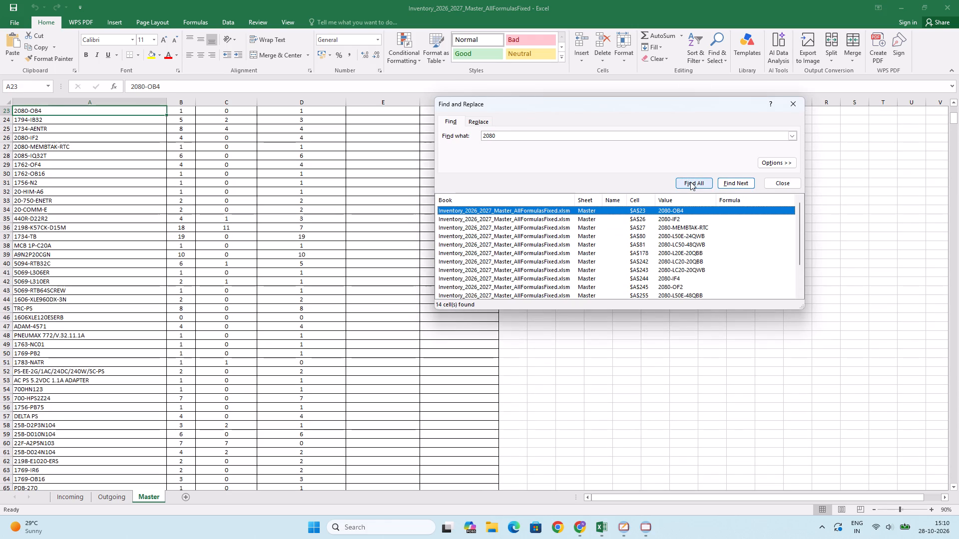
click(796, 293)
triple_click(796, 293)
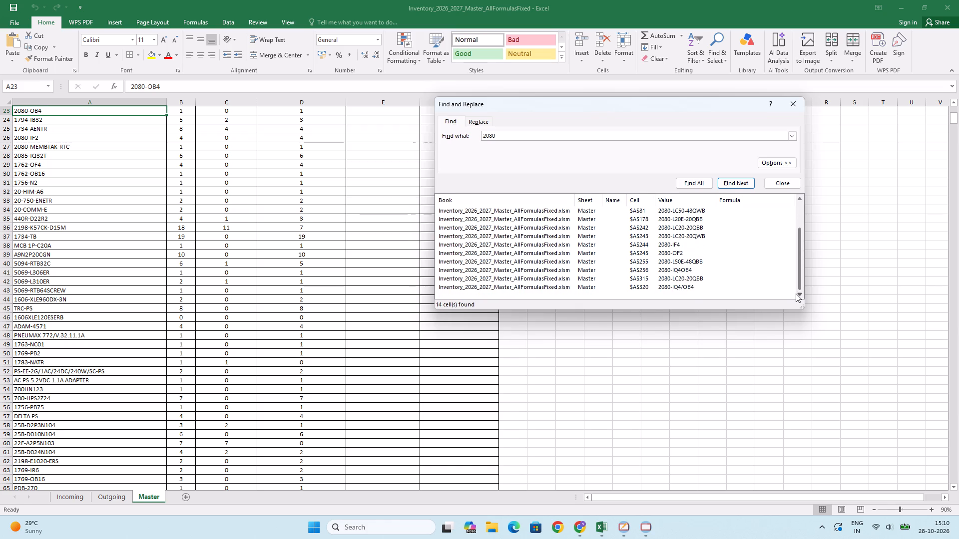
double_click(796, 293)
scroll(796, 293, left, 2)
click(676, 252)
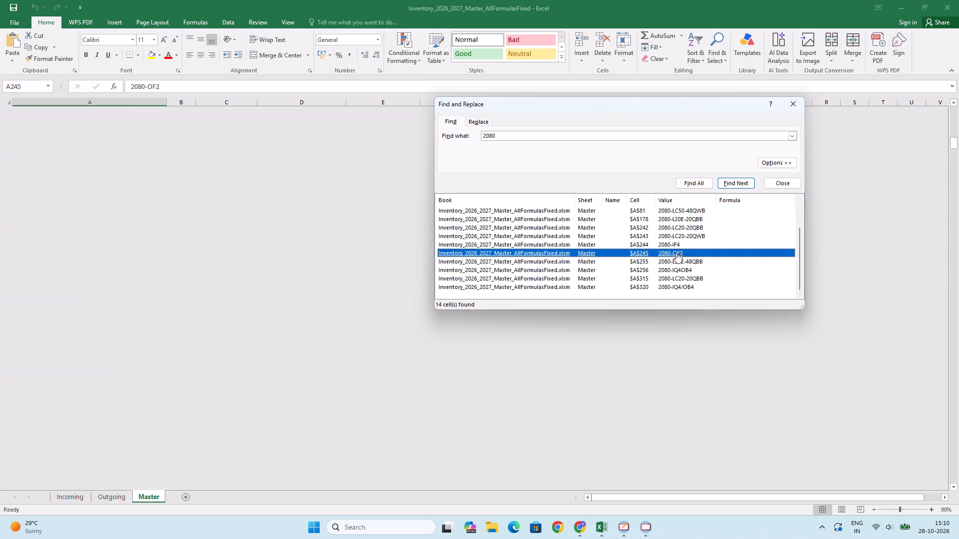
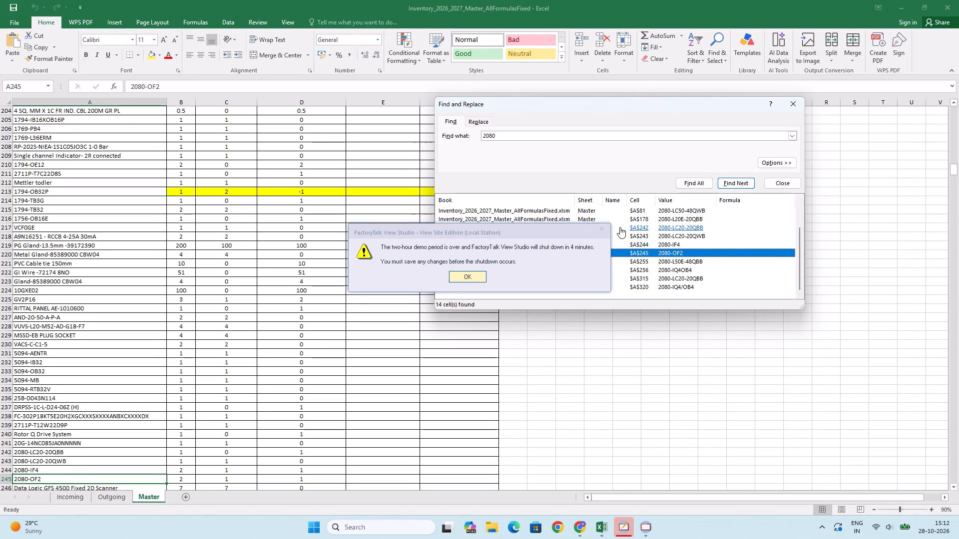
Dismiss the FactoryTalk View Studio demo-period notice covering the Master sheet's search results.
click(603, 230)
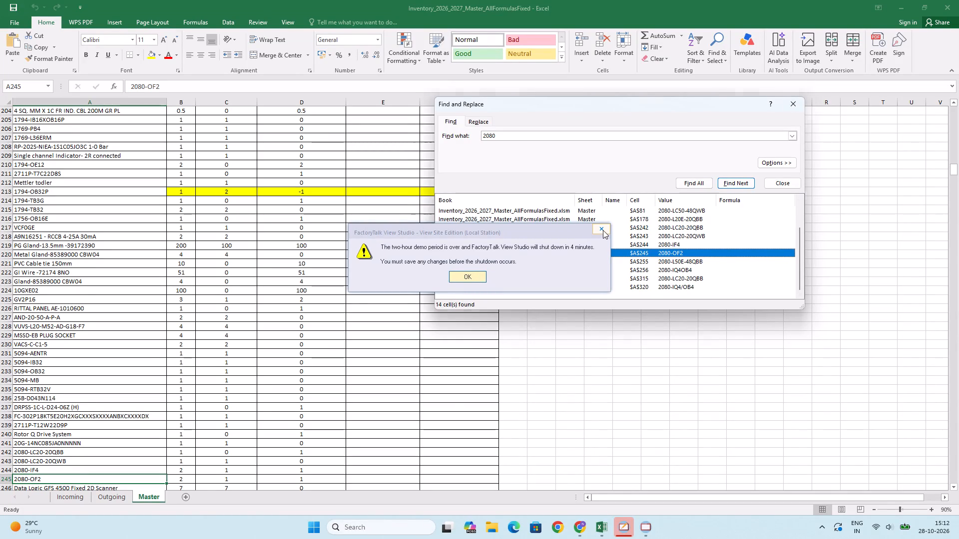
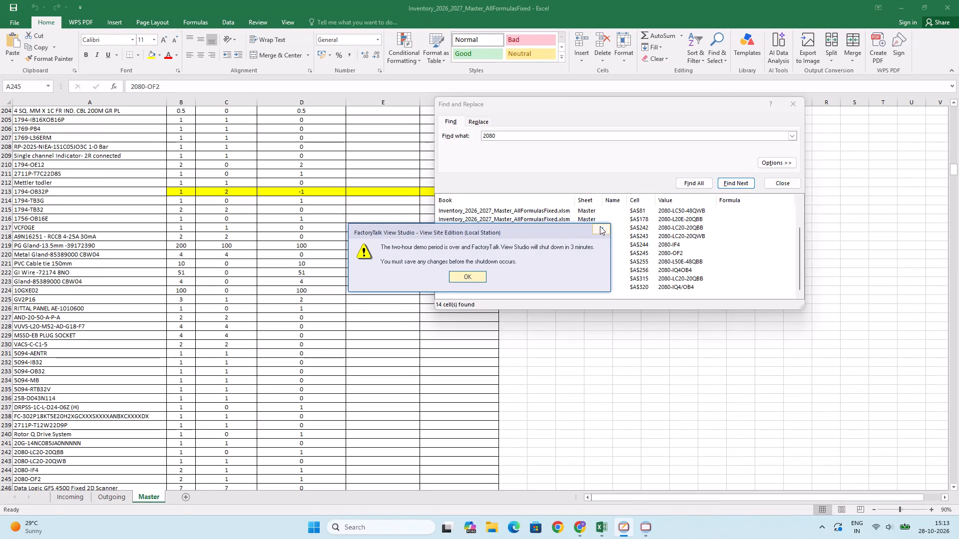
Dismiss the FactoryTalk View Studio demo-period notice covering the workbook.
click(598, 229)
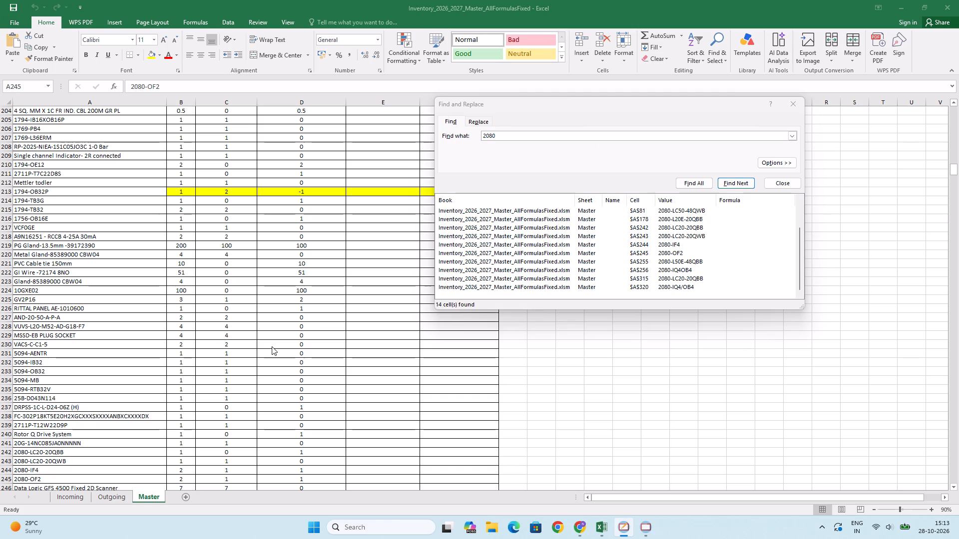
Go to the Outgoing sheet and close the Find and Replace window covering its entries.
click(108, 499)
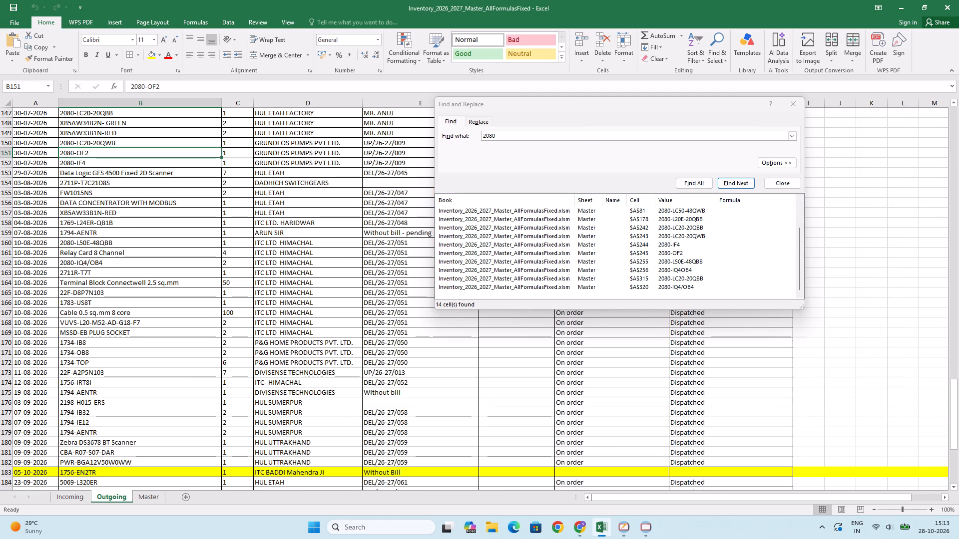
click(6, 474)
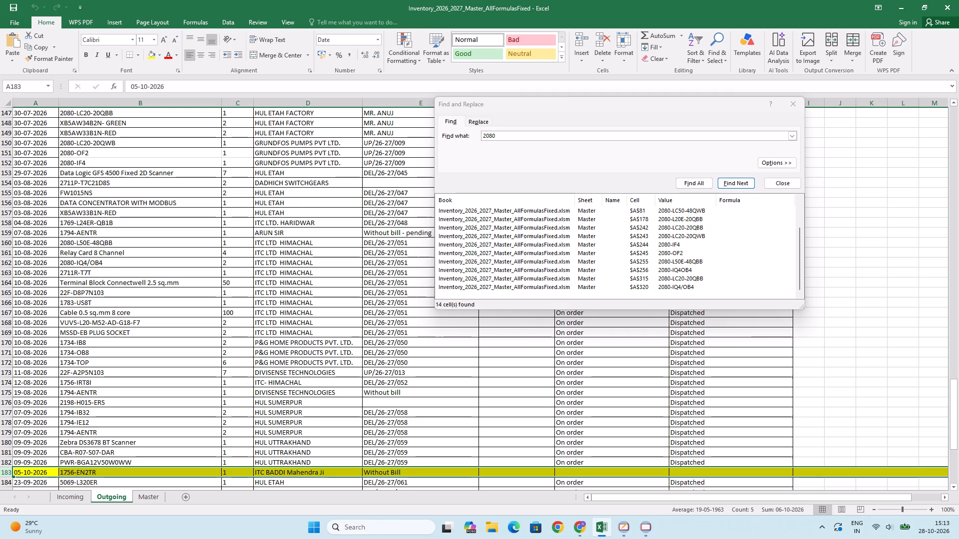
click(845, 364)
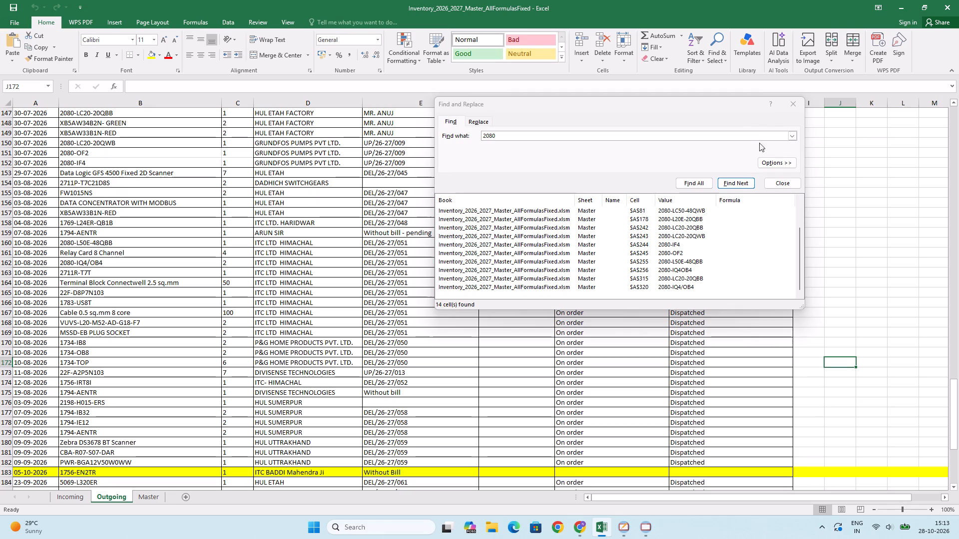
click(790, 106)
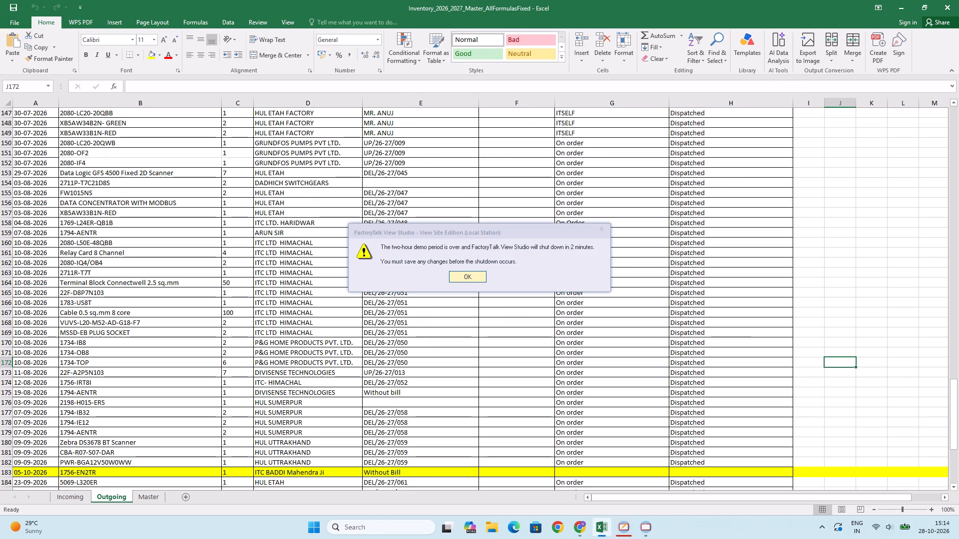
Highlight row 175 of the Outgoing sheet in yellow, the 1794-AENTR sent to Divisense Technologies without bill on 19-08-2026.
click(468, 276)
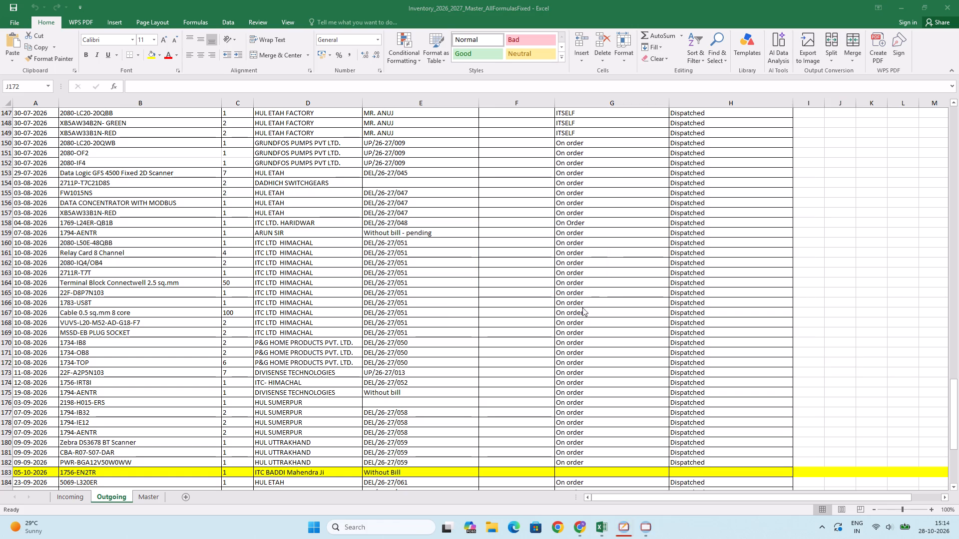
triple_click(952, 487)
triple_click(952, 487)
double_click(952, 487)
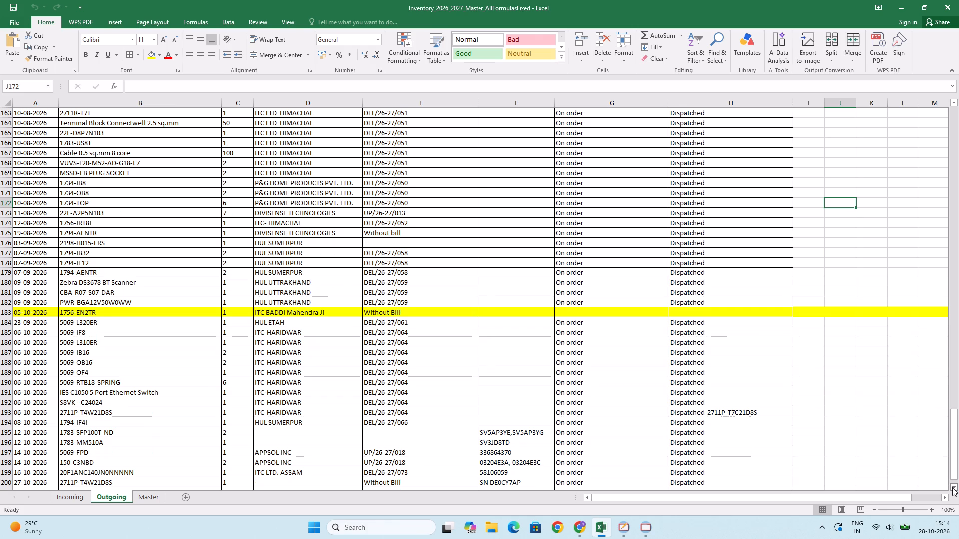
triple_click(952, 487)
click(952, 487)
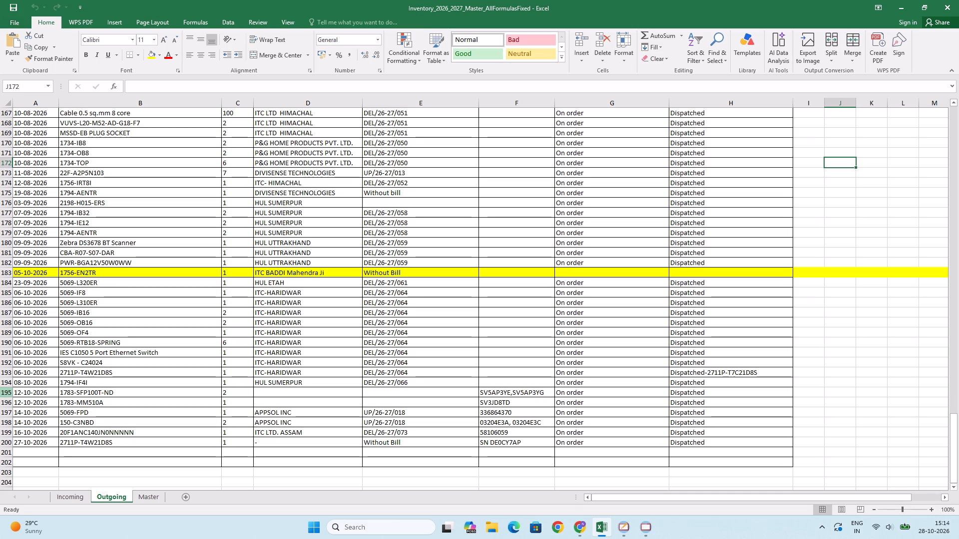
click(8, 192)
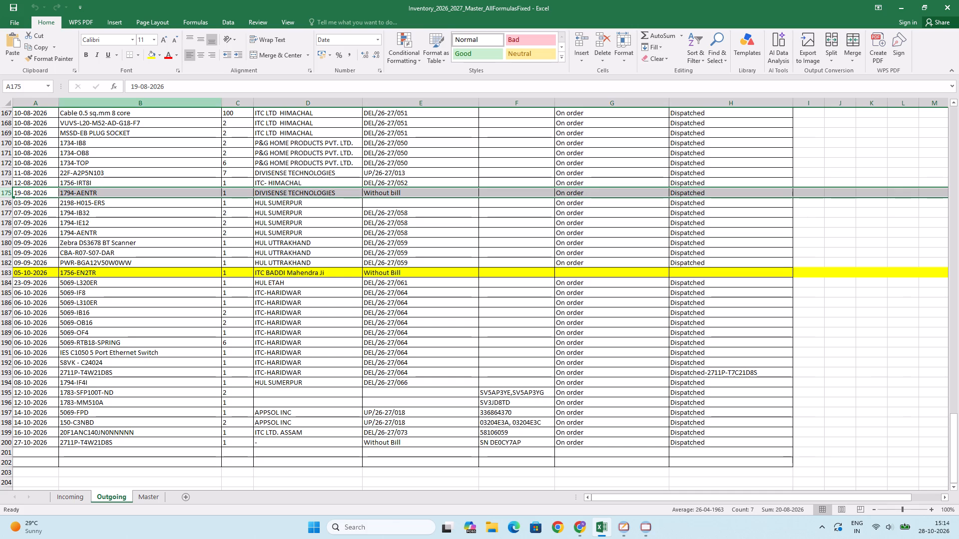
click(149, 57)
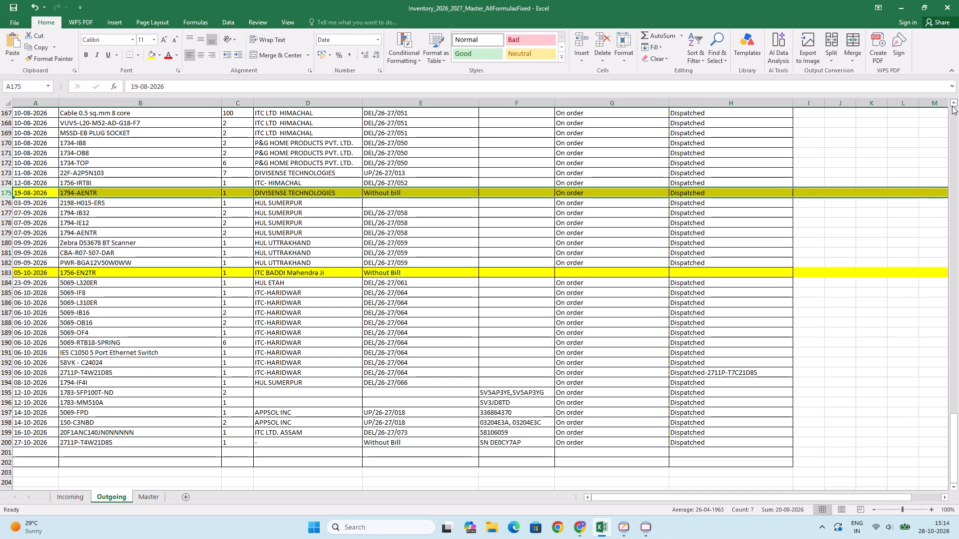
Highlight row 159 of the Outgoing sheet in yellow, the 1794-AENTR dated 07-08-2026 marked "Without bill - pending".
click(7, 205)
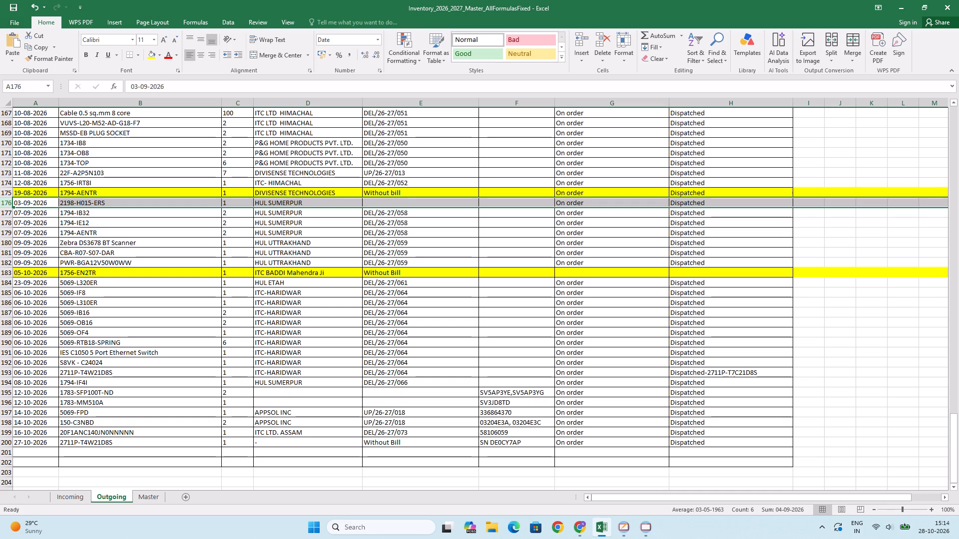
double_click(954, 102)
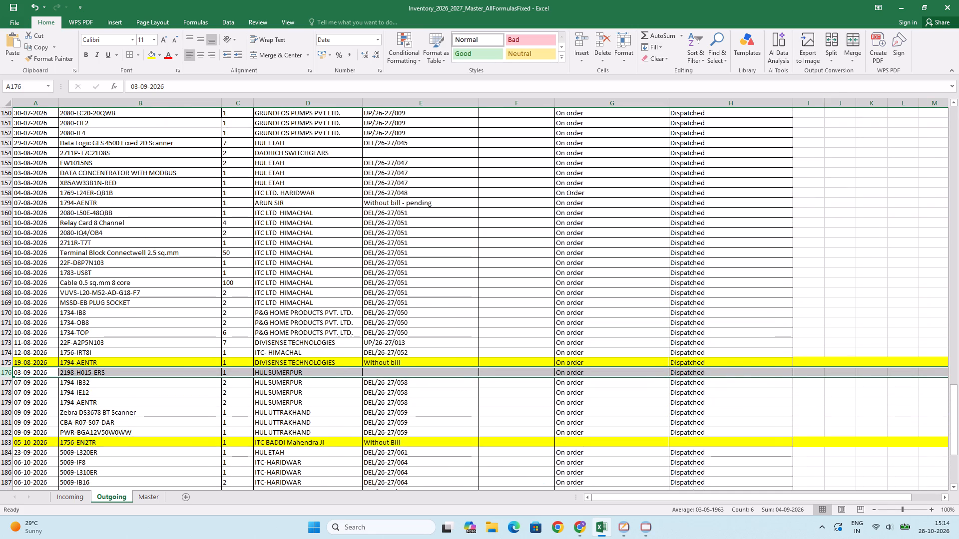
click(8, 205)
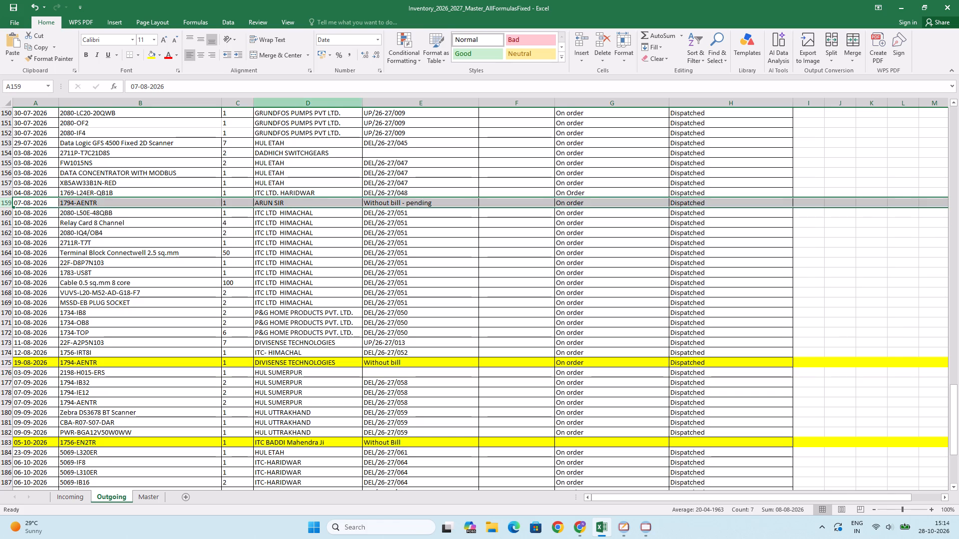
click(152, 57)
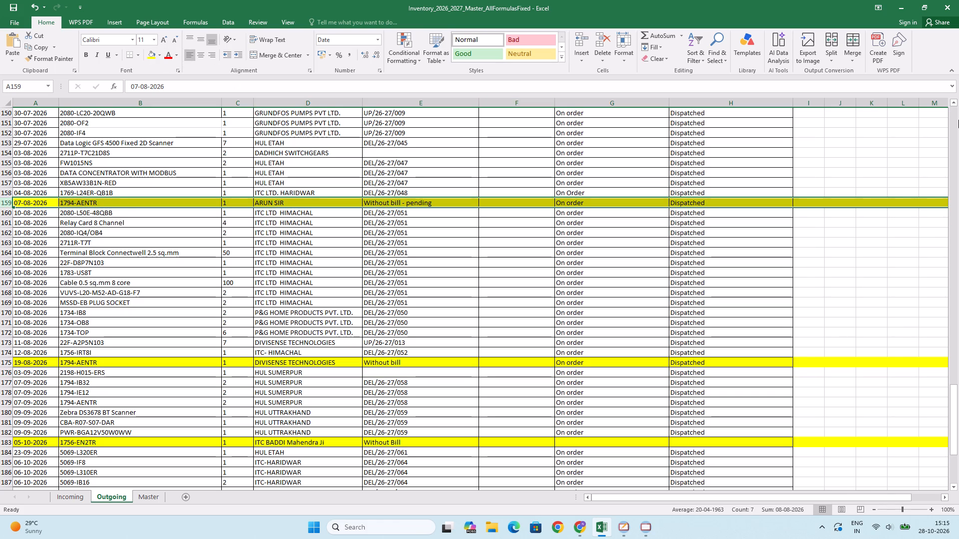
Highlight row 143 of the Outgoing sheet in yellow, the 20G-14NC085JA0NNNNN sent to Divisense Technologies without bill on 29-07-2026.
double_click(953, 106)
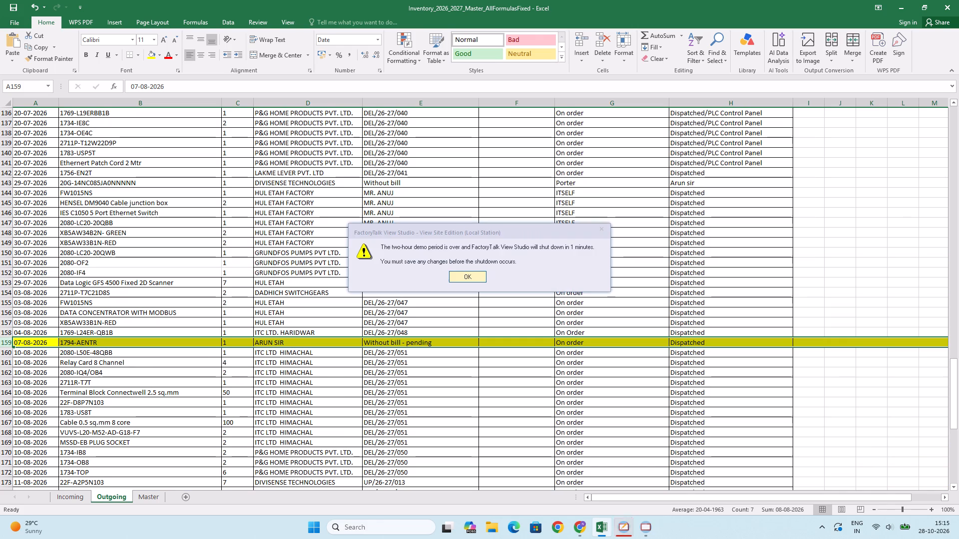
click(601, 228)
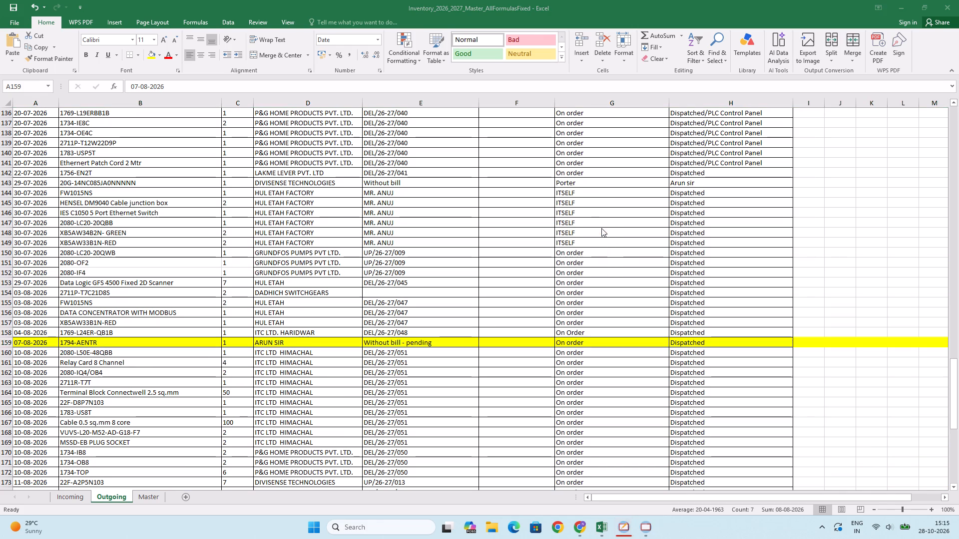
click(3, 183)
click(3, 183)
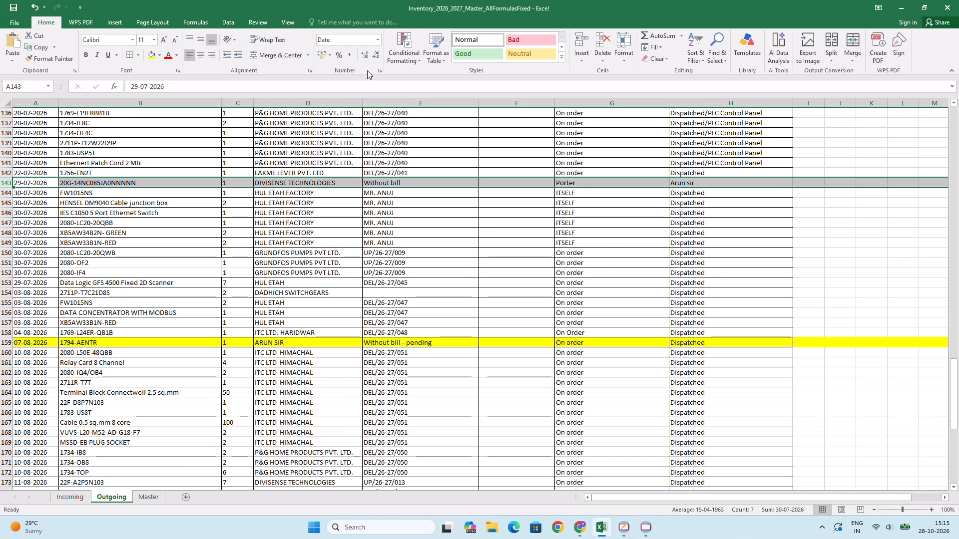
click(151, 58)
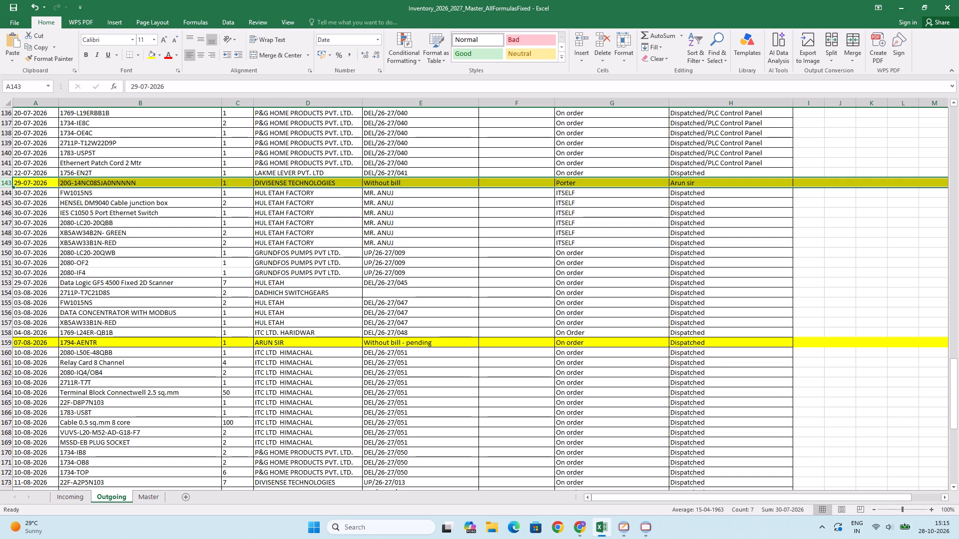
Replace the part name "Card" in the Outgoing sheet's 08-06-2026 HUL Etah entry, row 90, with 2080-OF2.
double_click(957, 102)
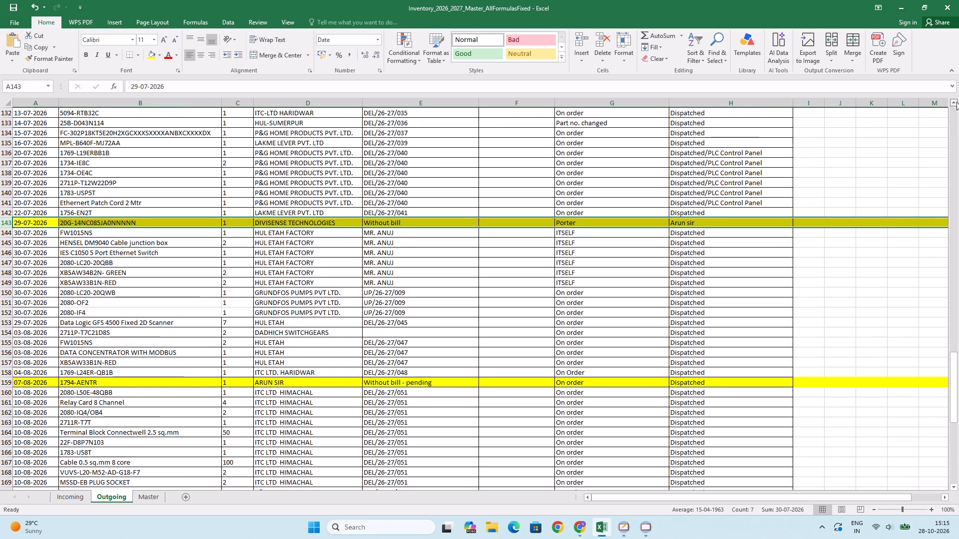
double_click(957, 102)
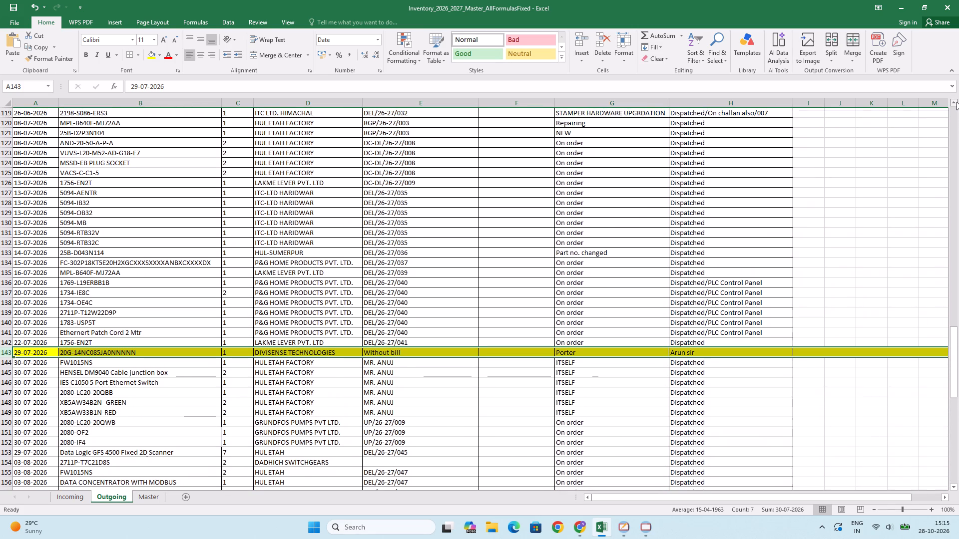
double_click(957, 102)
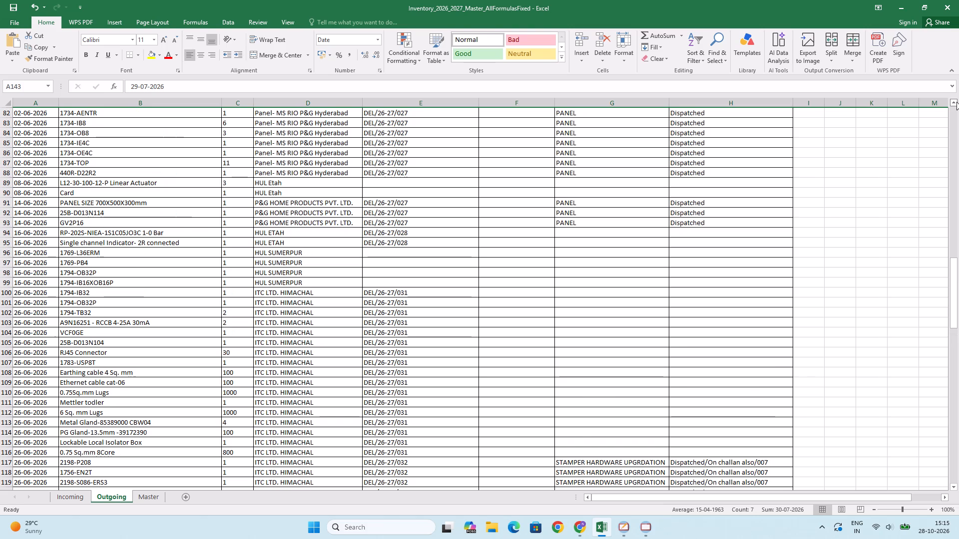
click(957, 102)
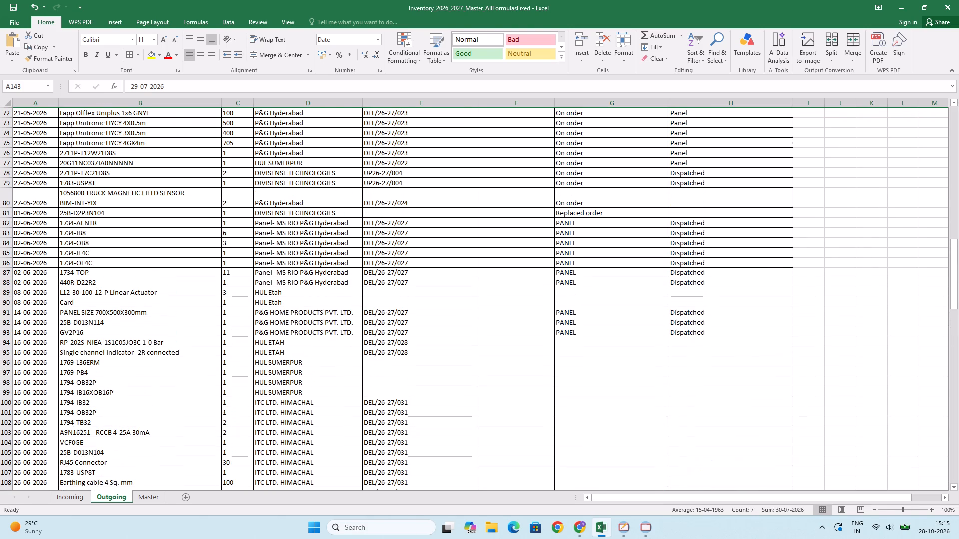
click(9, 304)
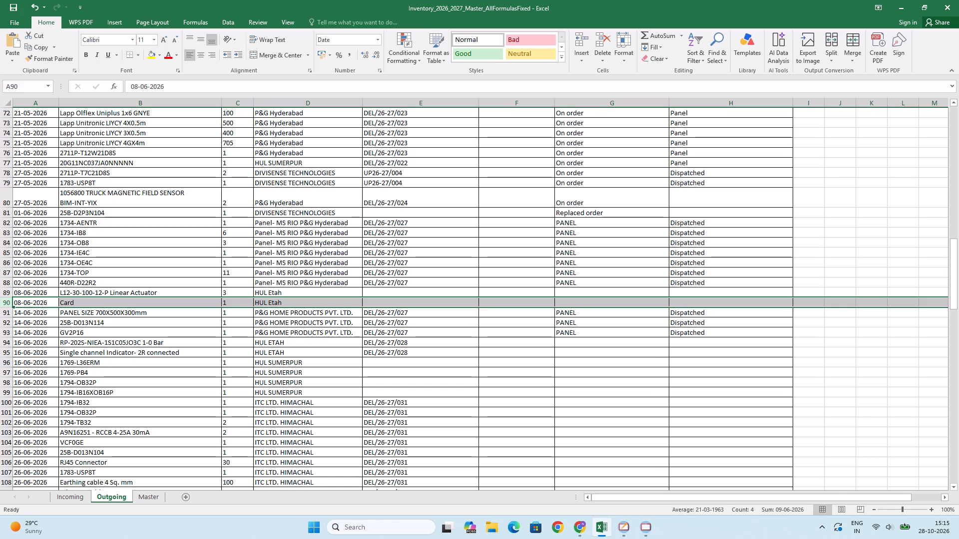
click(382, 302)
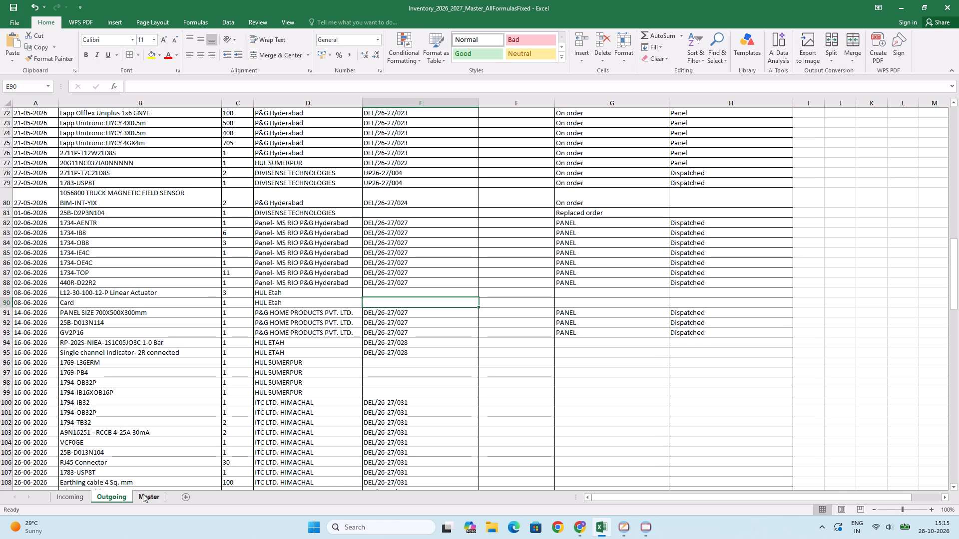
click(75, 304)
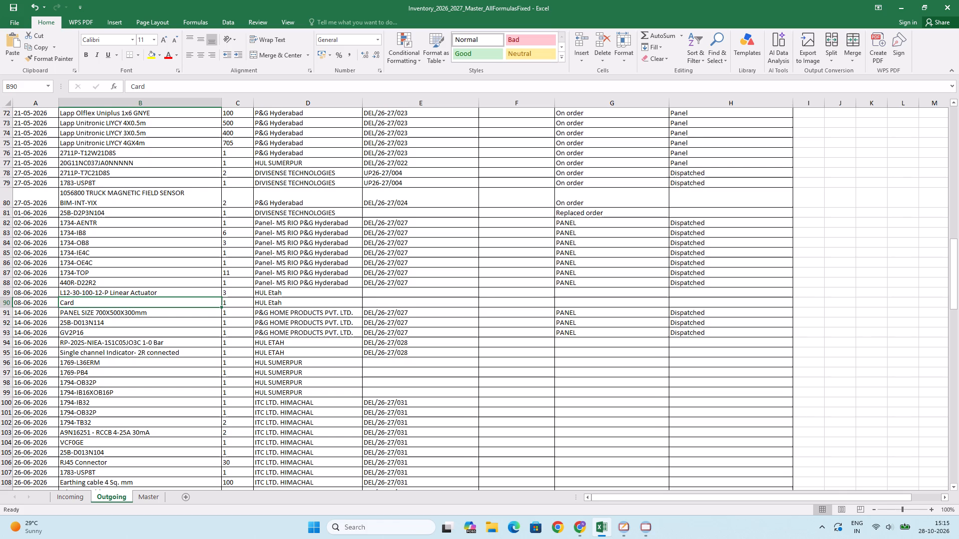
key(BackSpace)
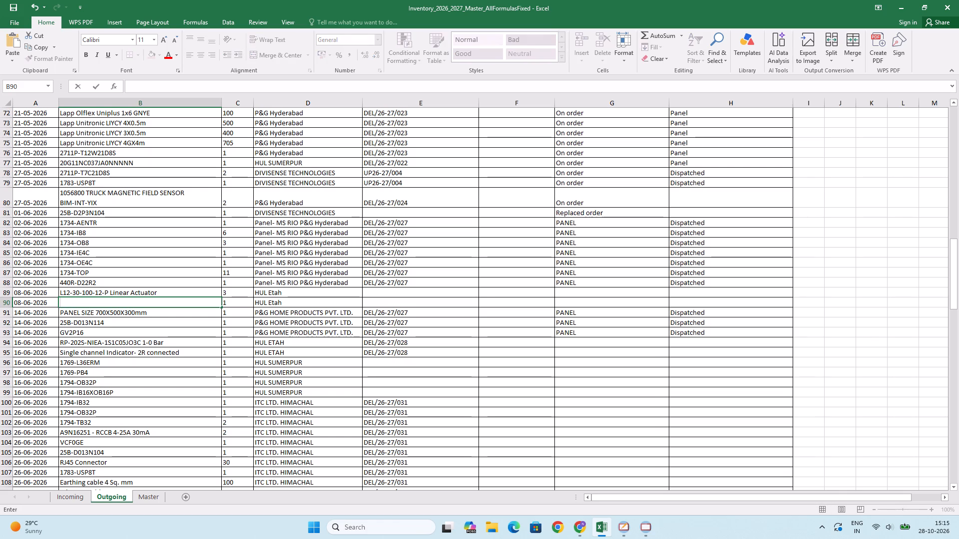
text(2080)
key(minus)
key(o)
click(862, 347)
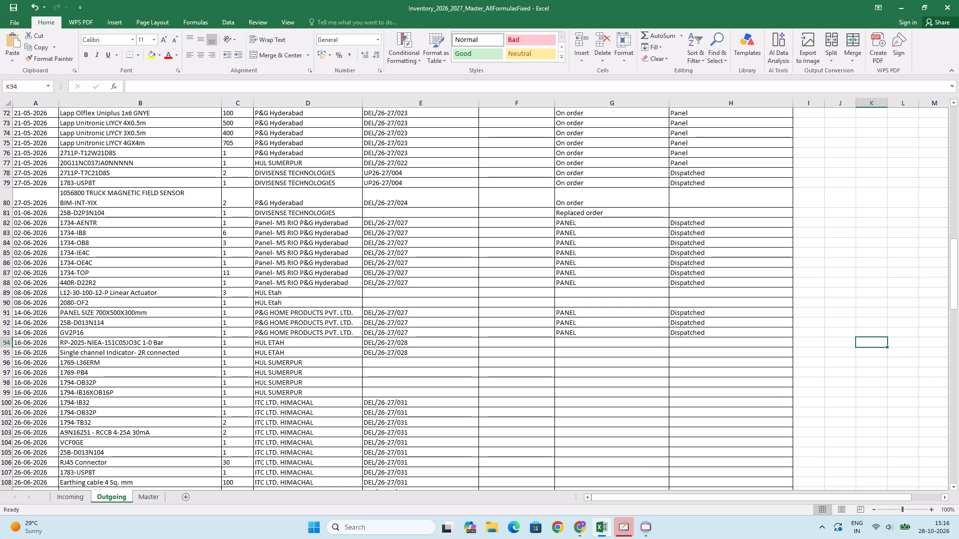
Save the inventory workbook.
key(ctrl+s)
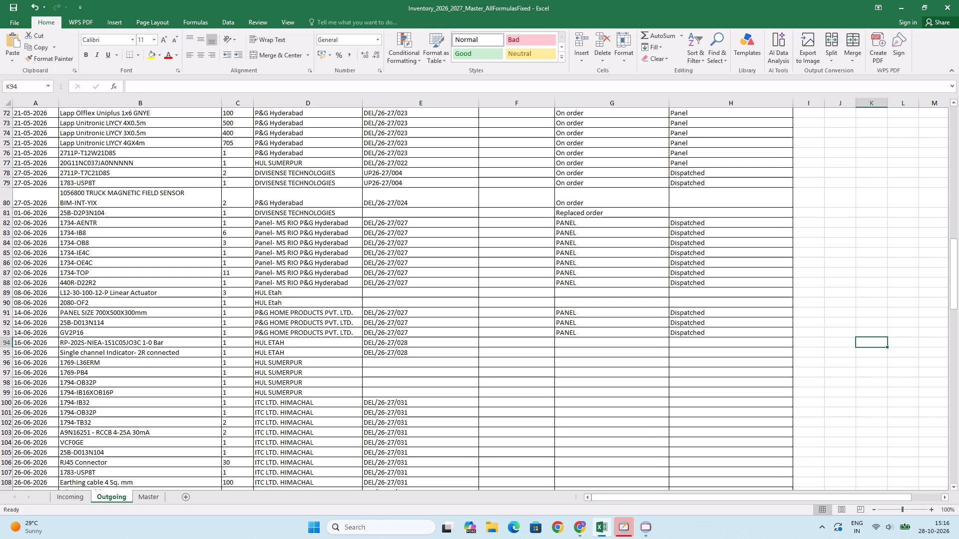
Run the macro assigned to Button 1 at the top of the Master sheet.
click(146, 498)
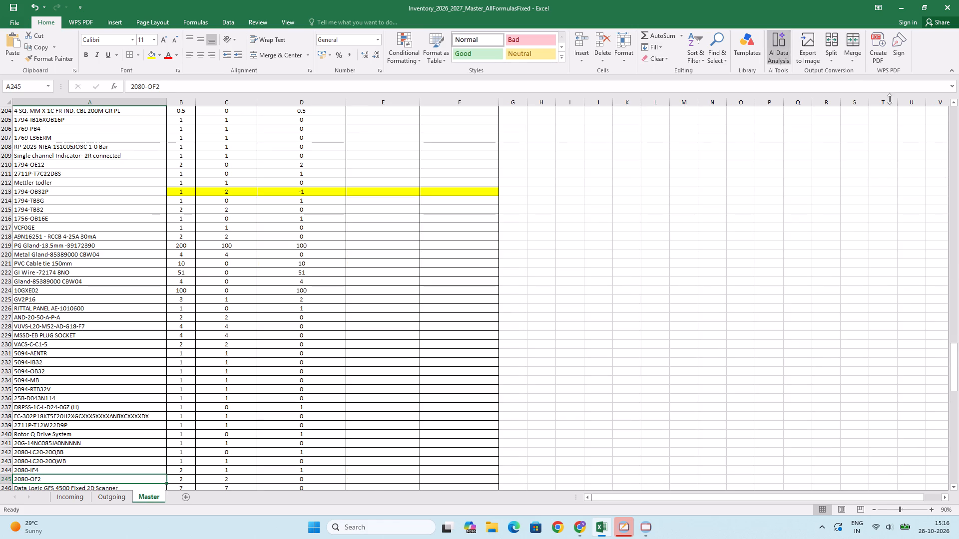
click(955, 102)
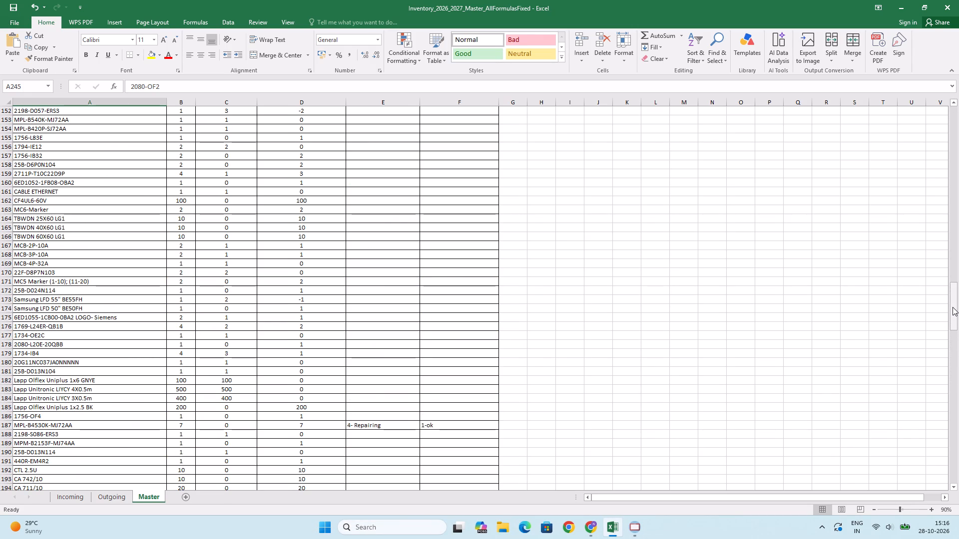
drag(953, 307, 955, 81)
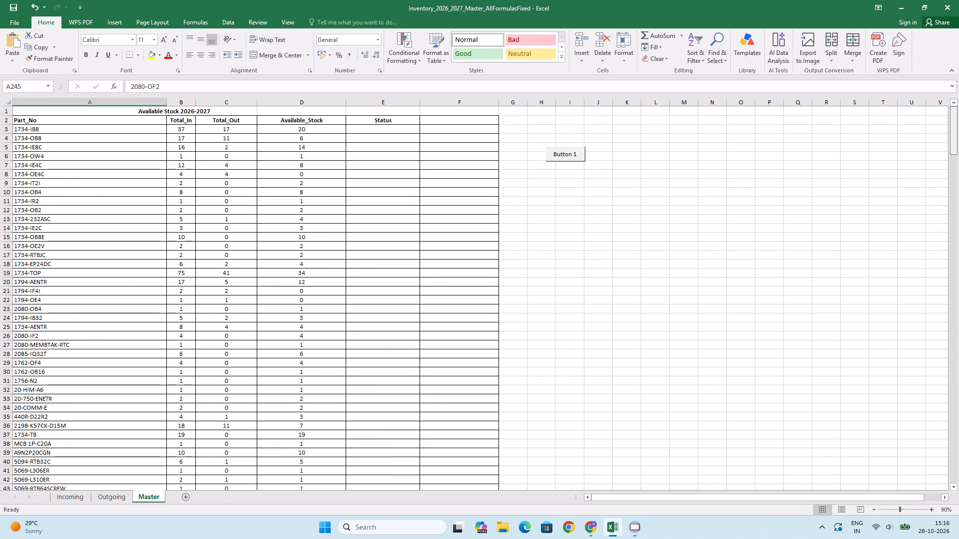
click(558, 153)
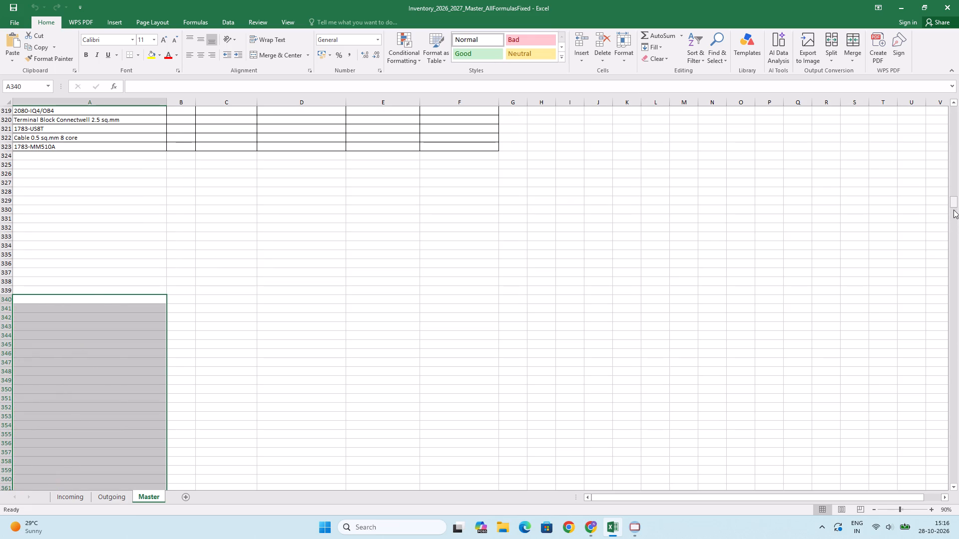
Search the Master sheet for 2080 and check the stock rows of 2080-IF4 and 2080-OF2.
drag(954, 204, 958, 151)
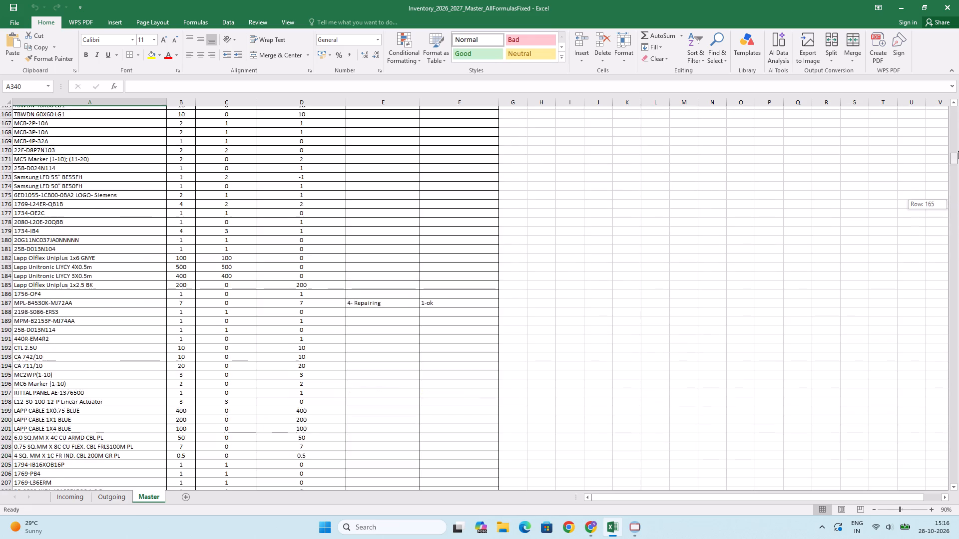
drag(958, 151, 956, 158)
click(606, 181)
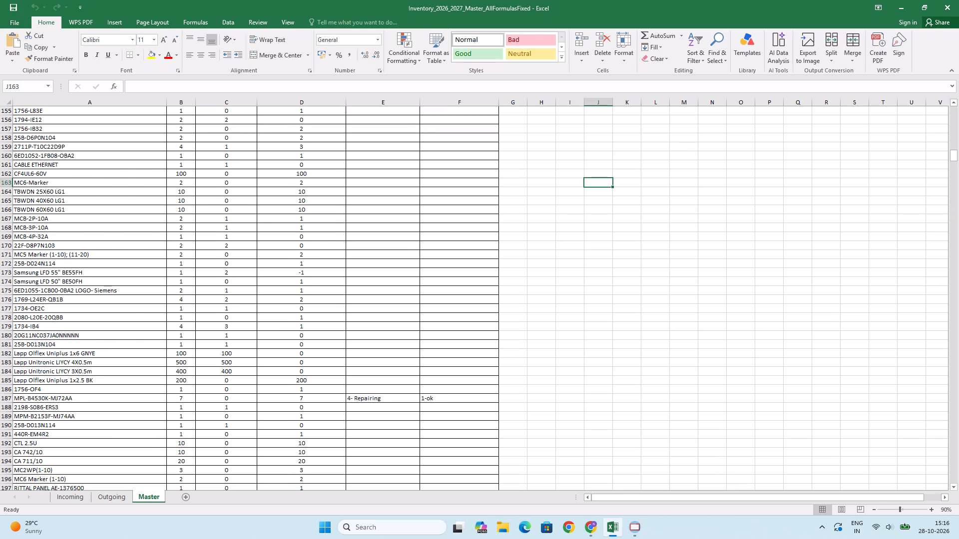
key(ctrl+f)
click(616, 256)
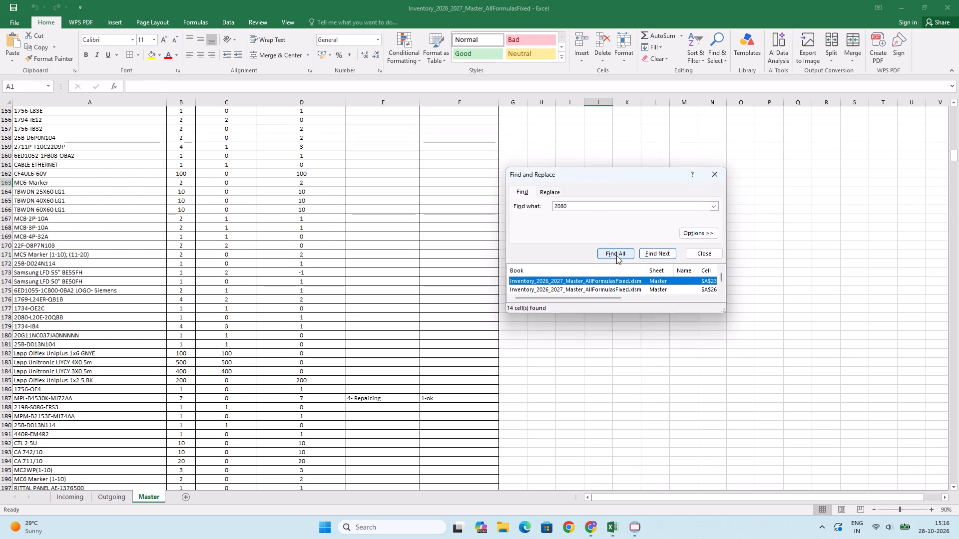
drag(730, 237, 918, 226)
click(918, 226)
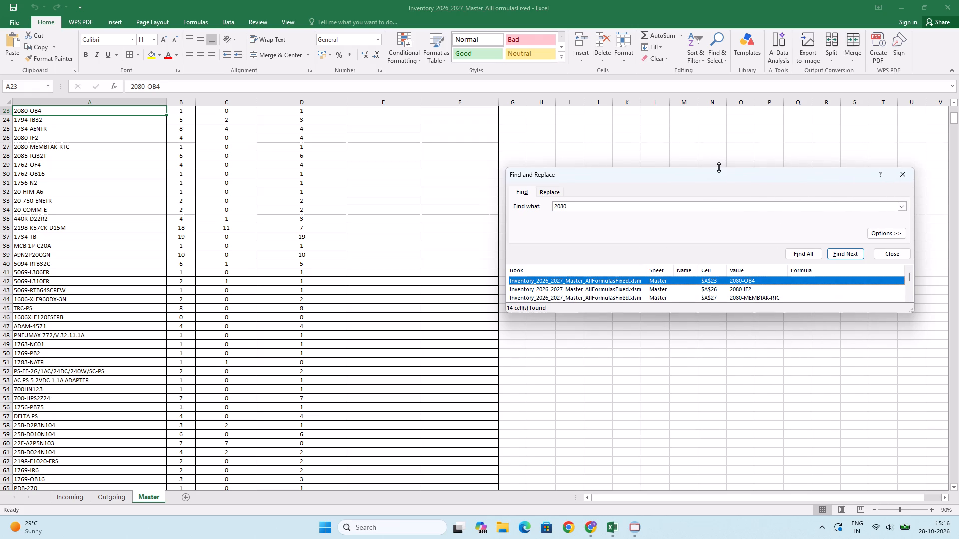
drag(719, 167, 722, 56)
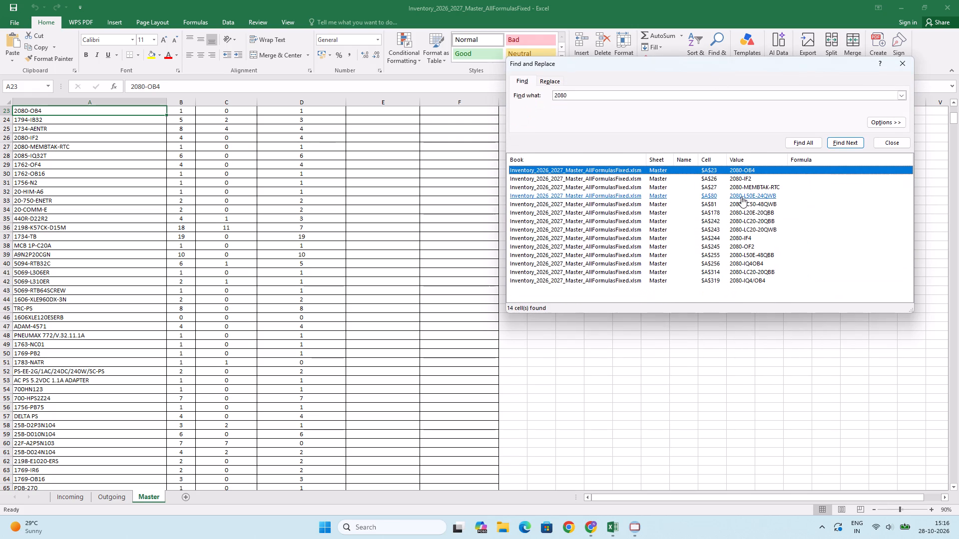
click(746, 242)
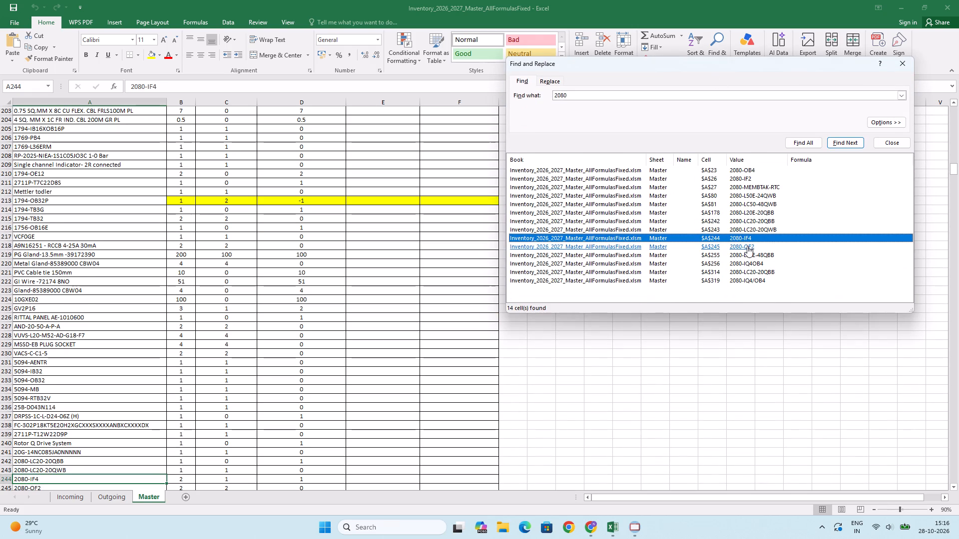
click(748, 247)
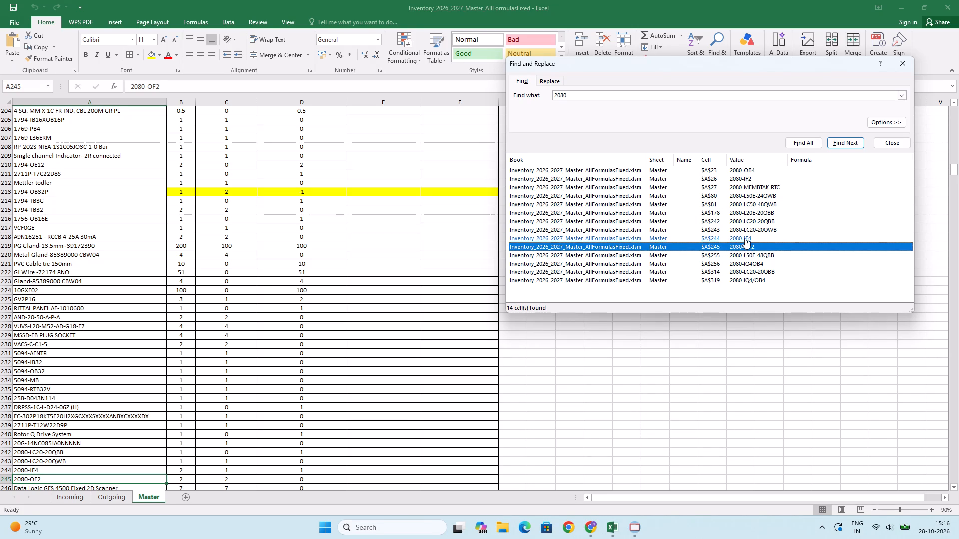
click(745, 238)
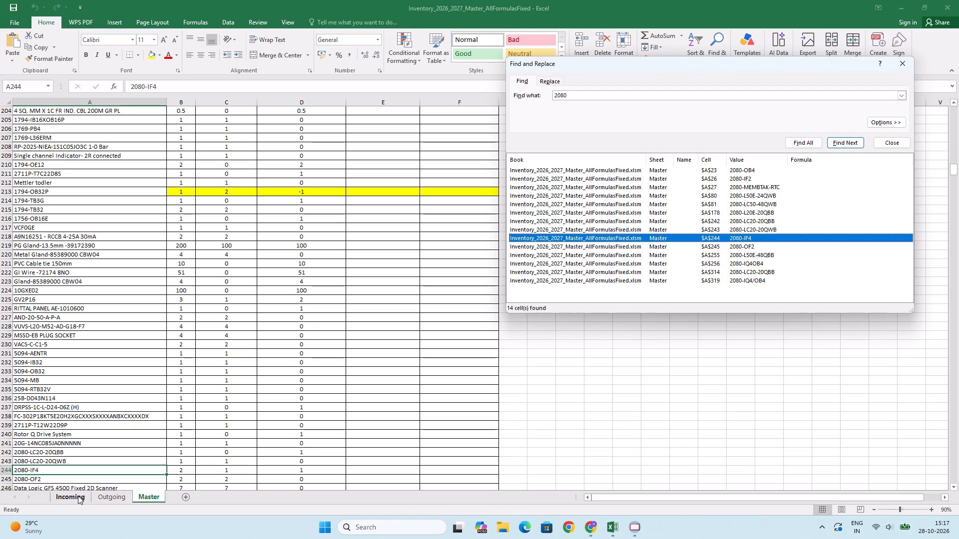
Search the Incoming and Outgoing sheets for 2080 and go to the 2080-IF4 entry in each.
click(108, 495)
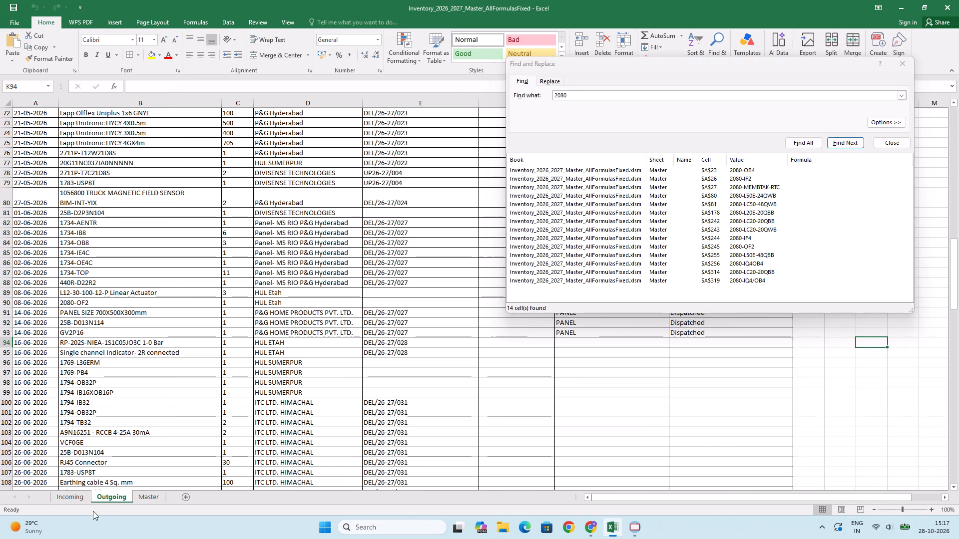
click(78, 492)
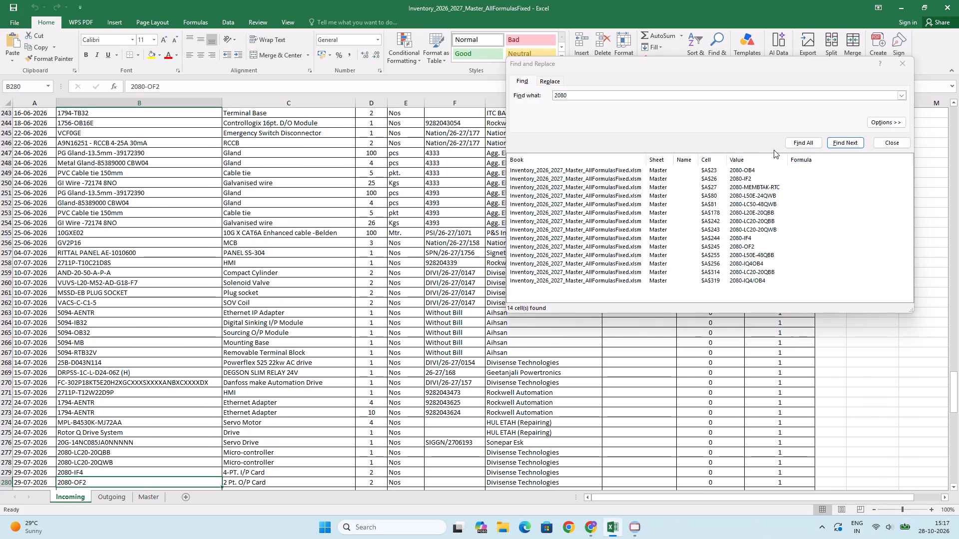
click(803, 139)
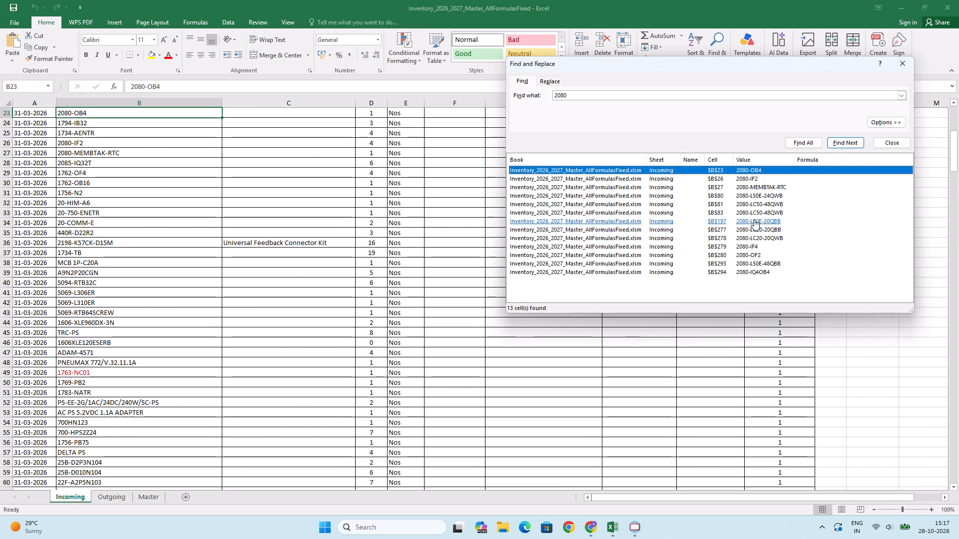
click(750, 246)
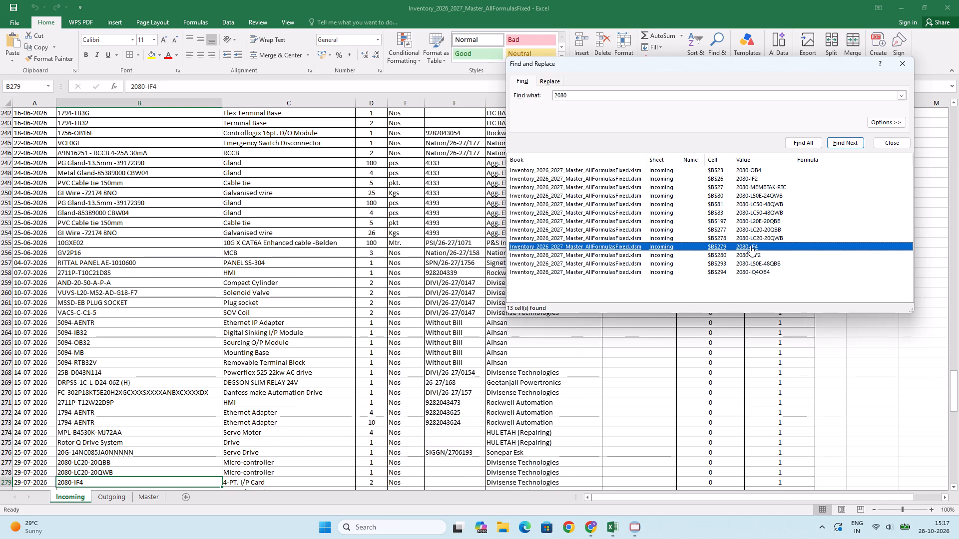
click(105, 502)
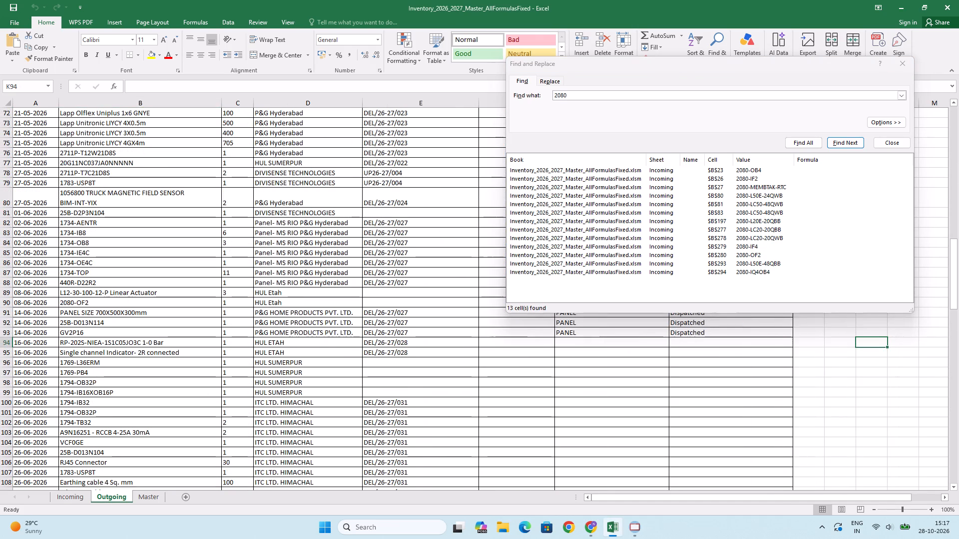
click(801, 140)
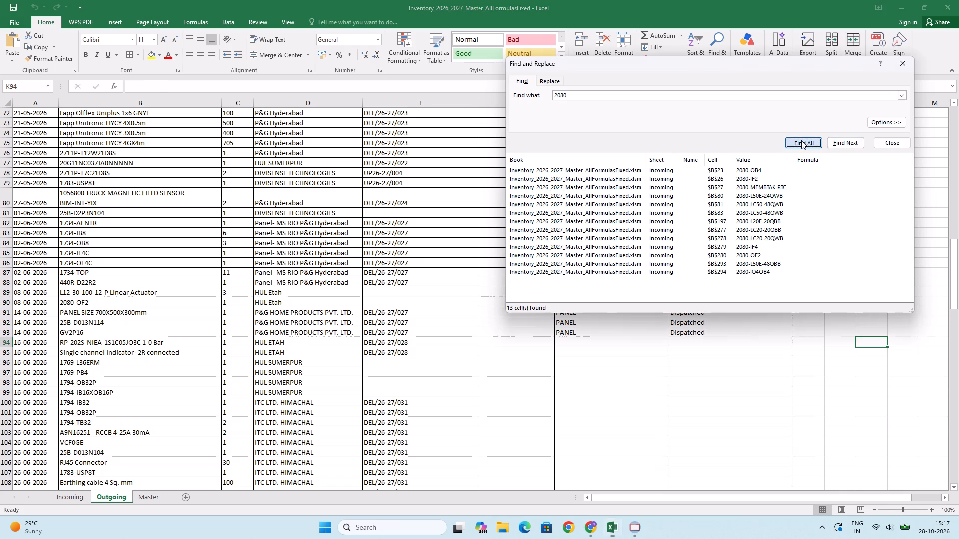
click(748, 201)
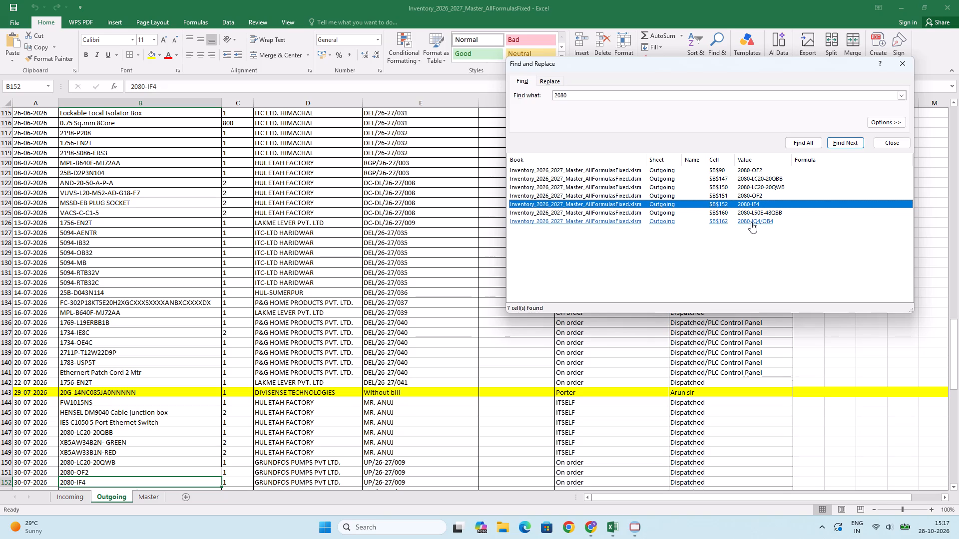
Replace the part name 2080-IQ4/OB4 in row 162 of the Outgoing sheet with 2080-IQ4OB4, copied from row 294 of the Incoming sheet.
click(751, 222)
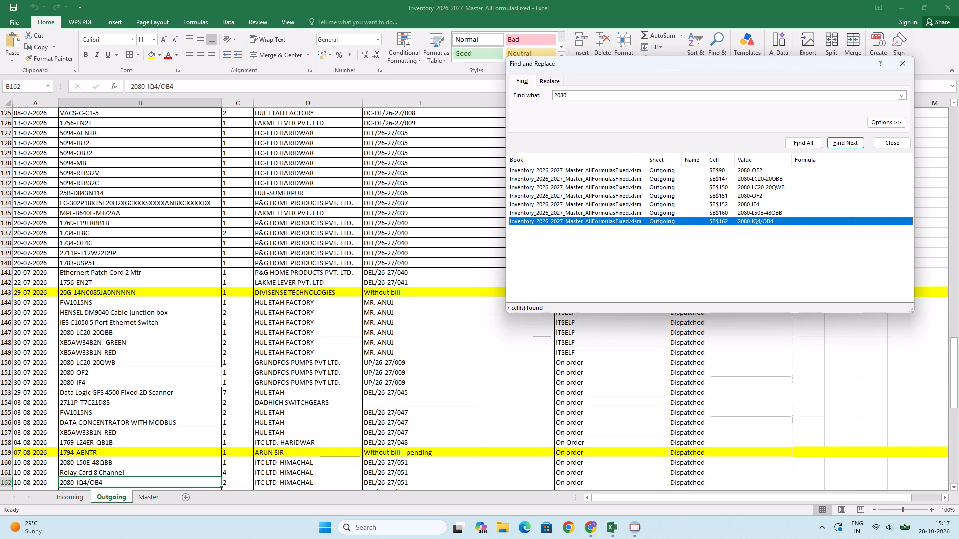
click(68, 501)
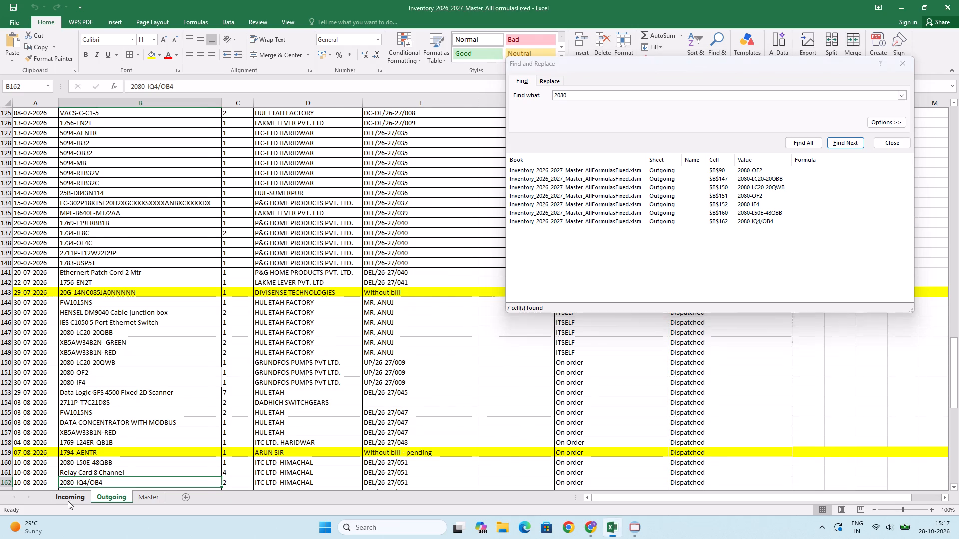
click(798, 144)
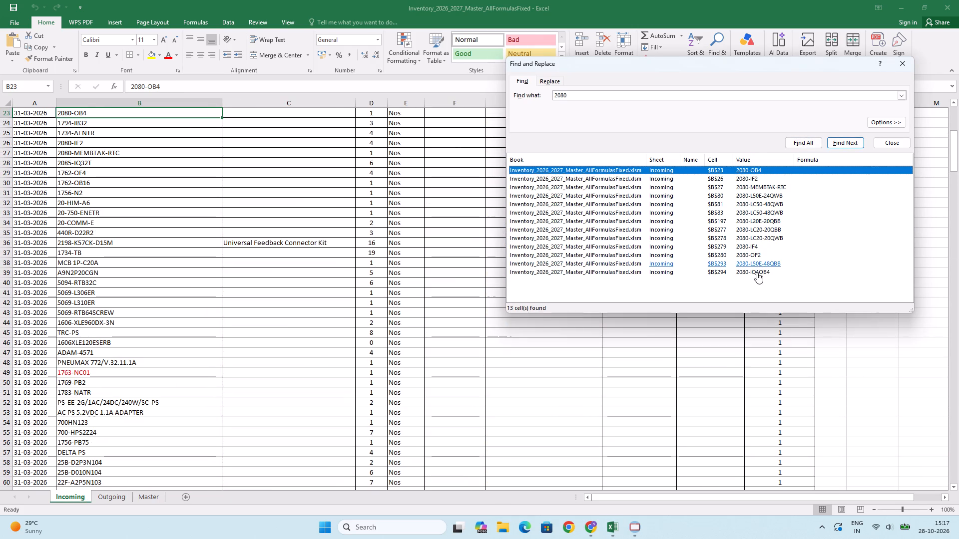
click(757, 272)
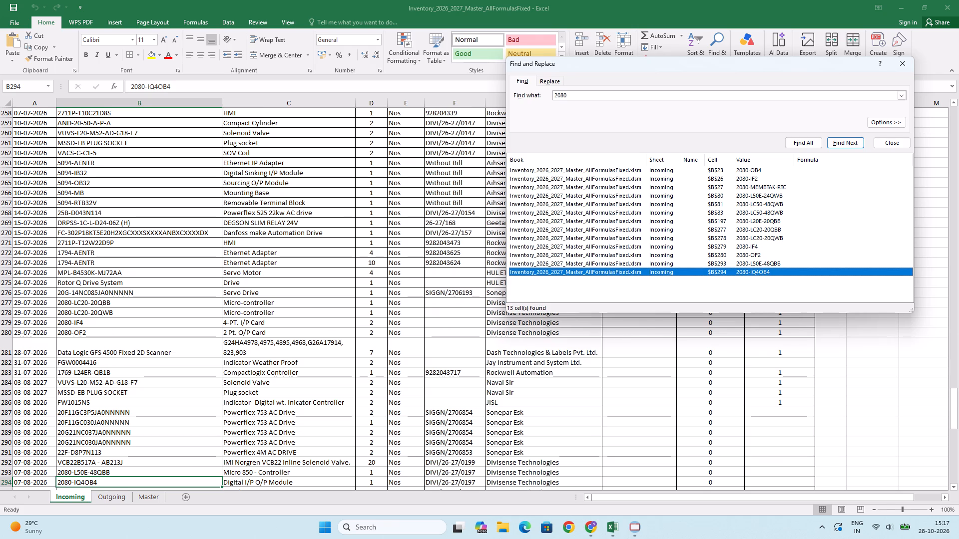
key(ctrl+c)
click(115, 482)
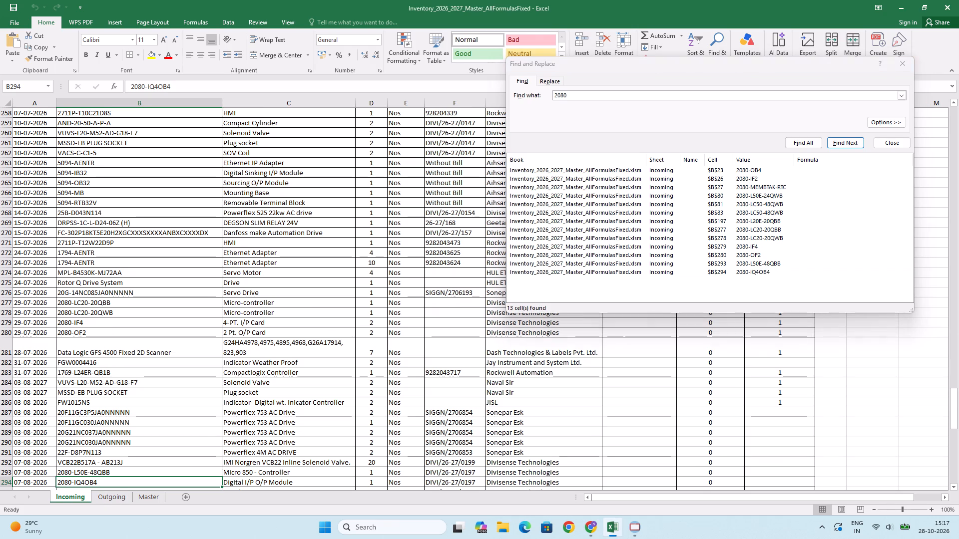
key(ctrl+c)
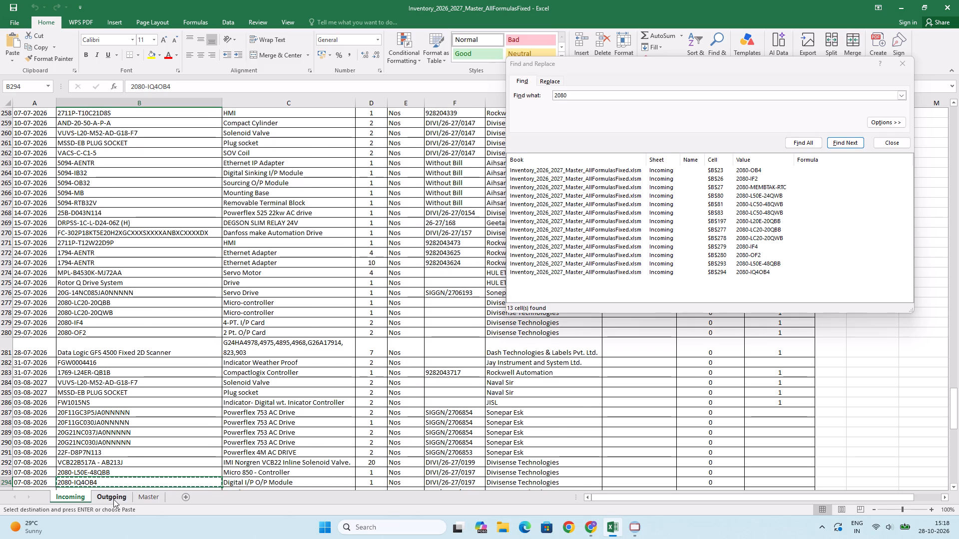
click(114, 499)
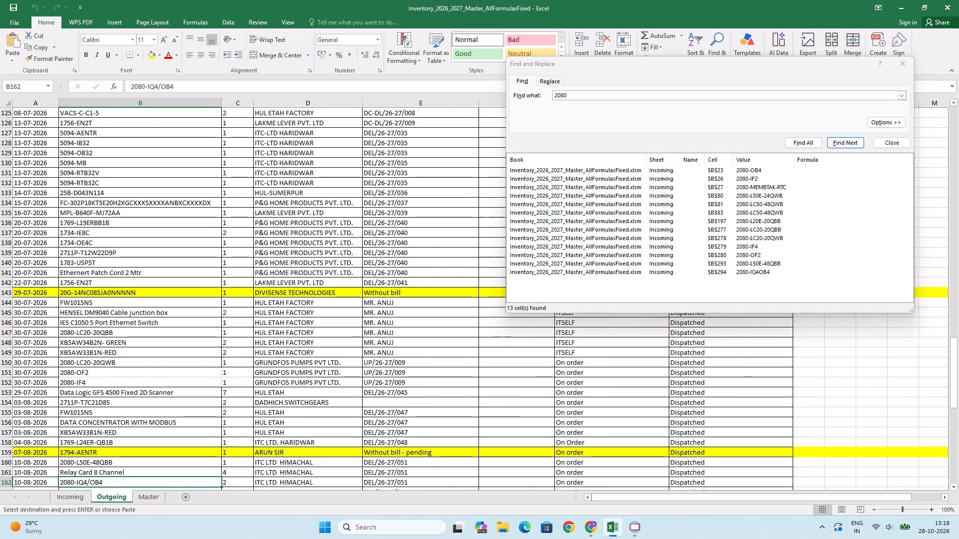
key(ctrl+v)
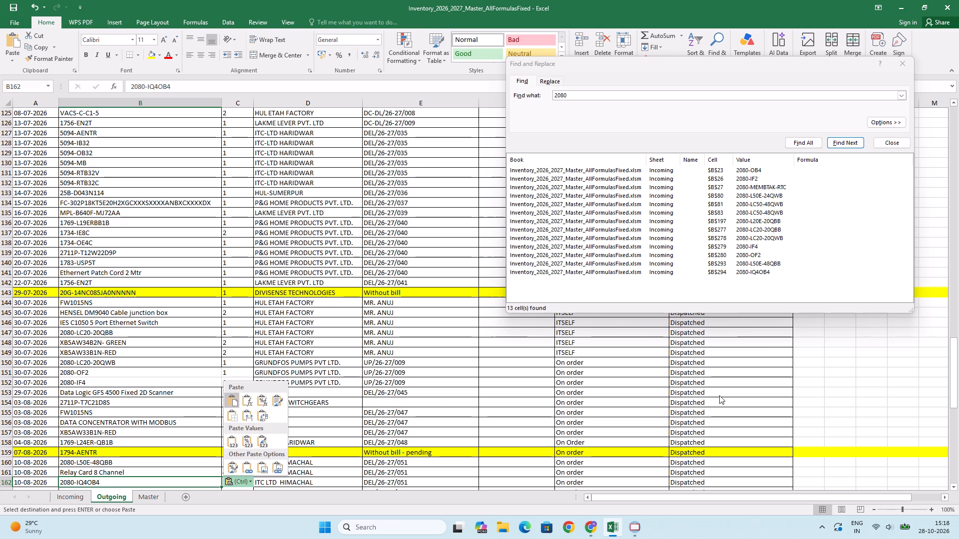
click(836, 378)
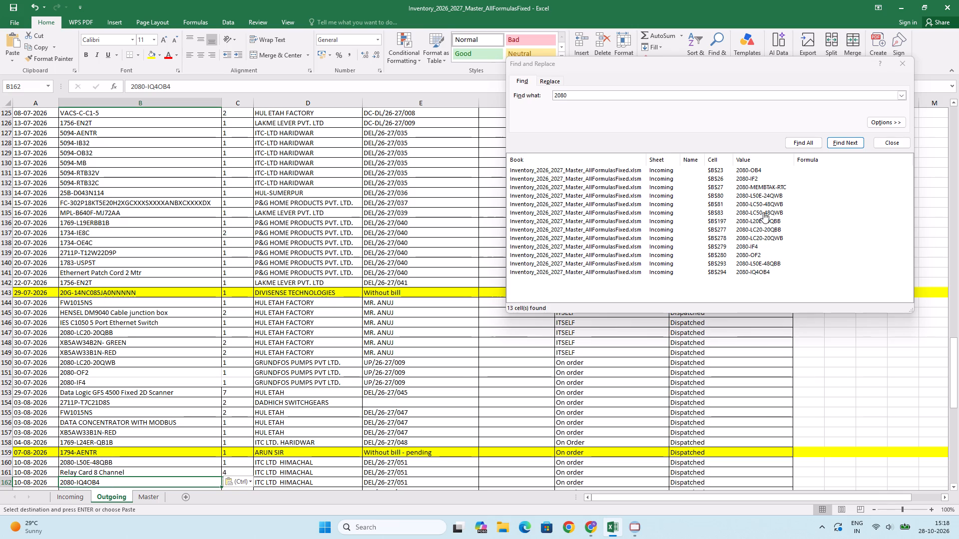
click(898, 61)
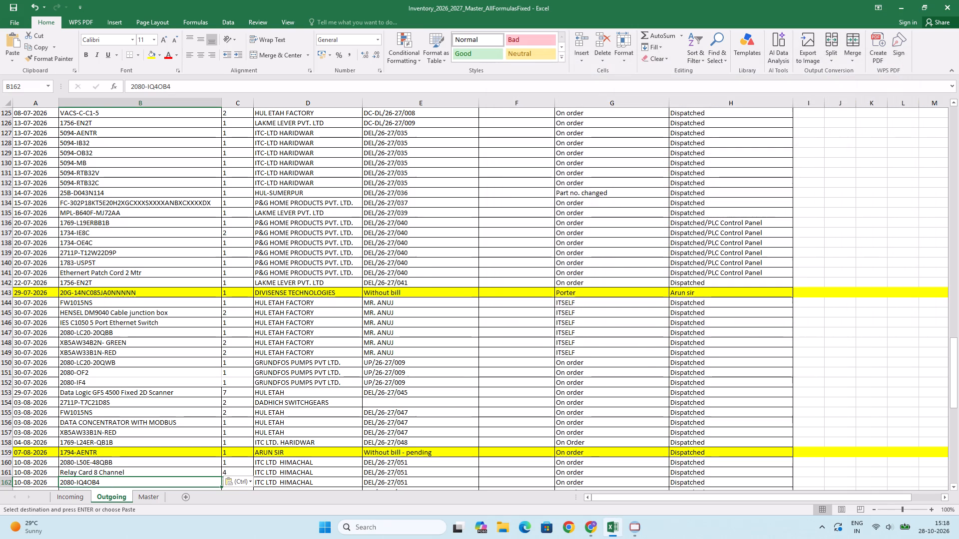
Run the macro assigned to Button 1 at the top of the Master sheet.
click(146, 499)
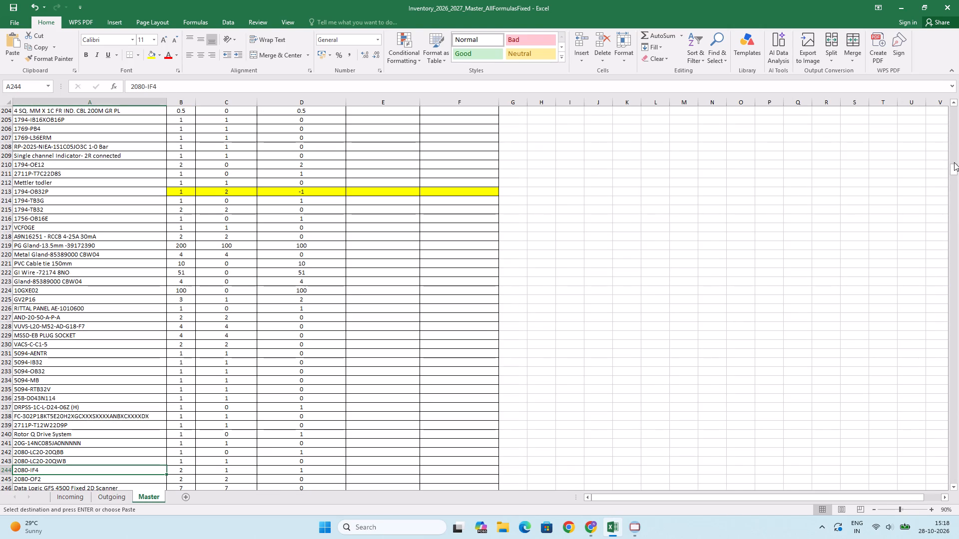
drag(955, 163, 958, 69)
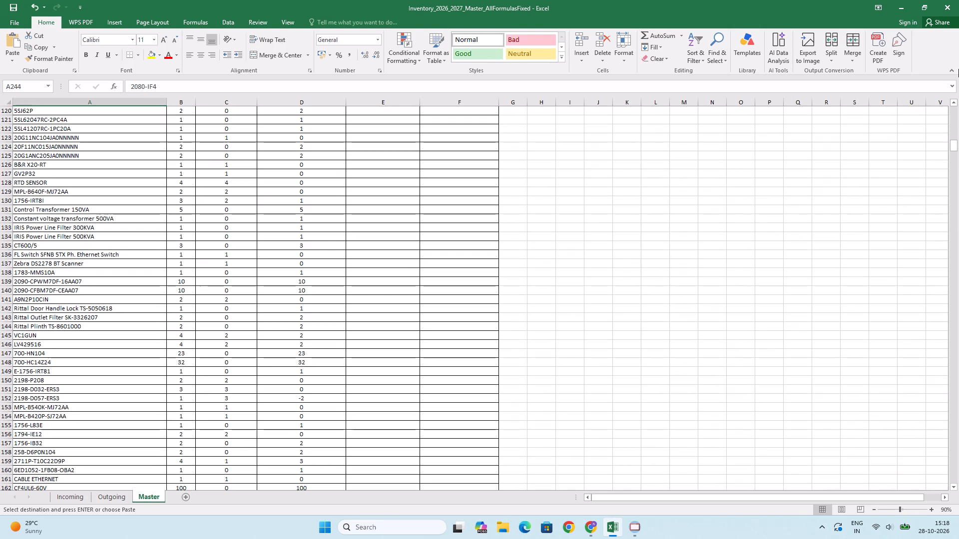
drag(949, 142, 957, 97)
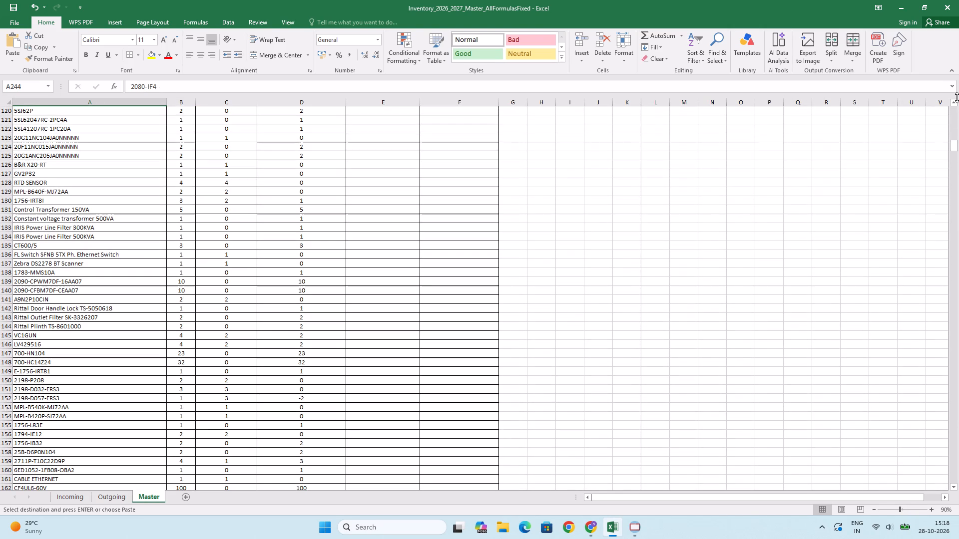
drag(953, 146, 953, 101)
click(568, 157)
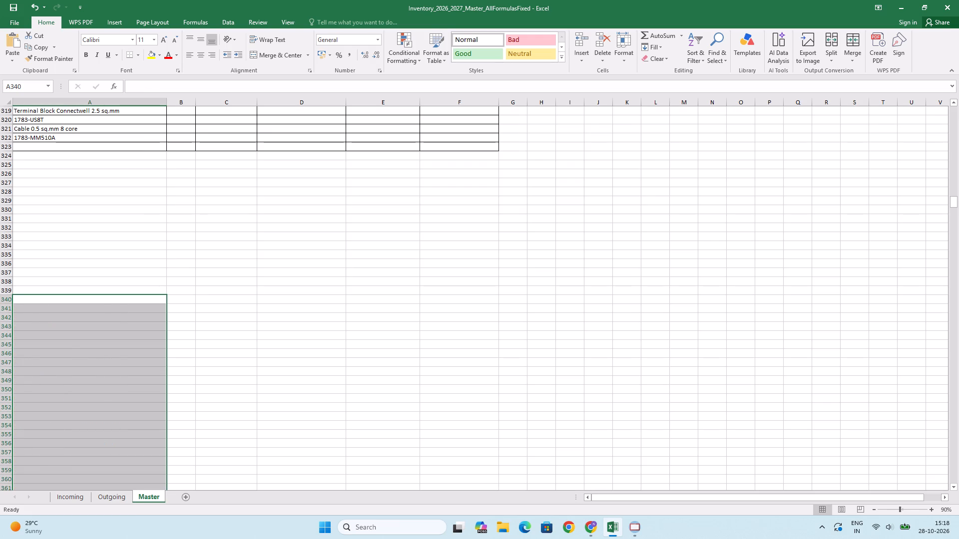
Run the macro assigned to Button 1 at the top of the Master sheet again.
drag(951, 203, 952, 187)
click(952, 187)
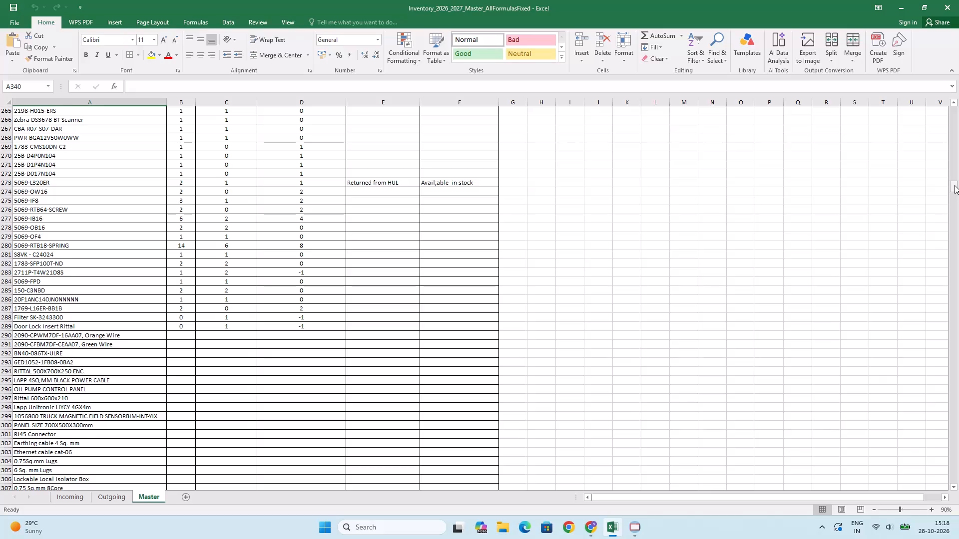
drag(955, 185, 955, 176)
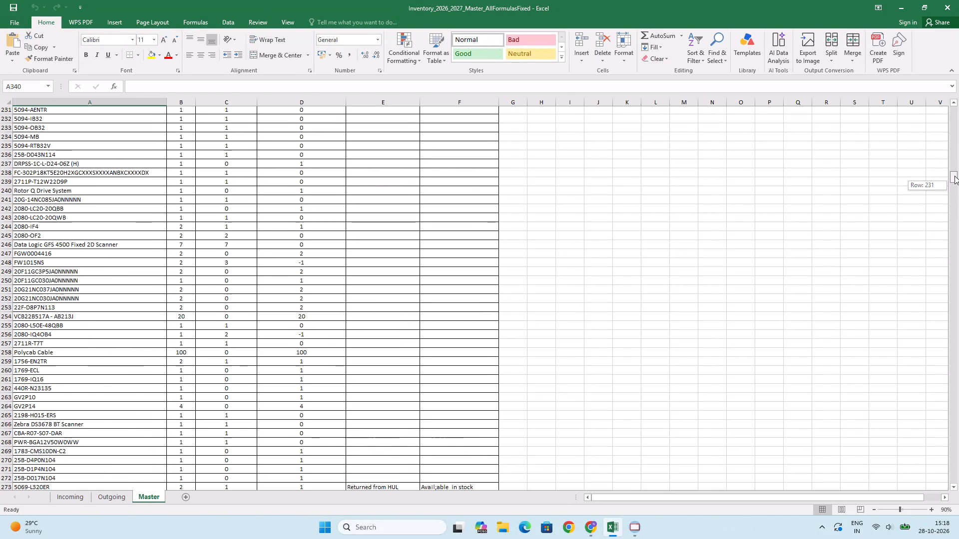
drag(955, 176, 956, 167)
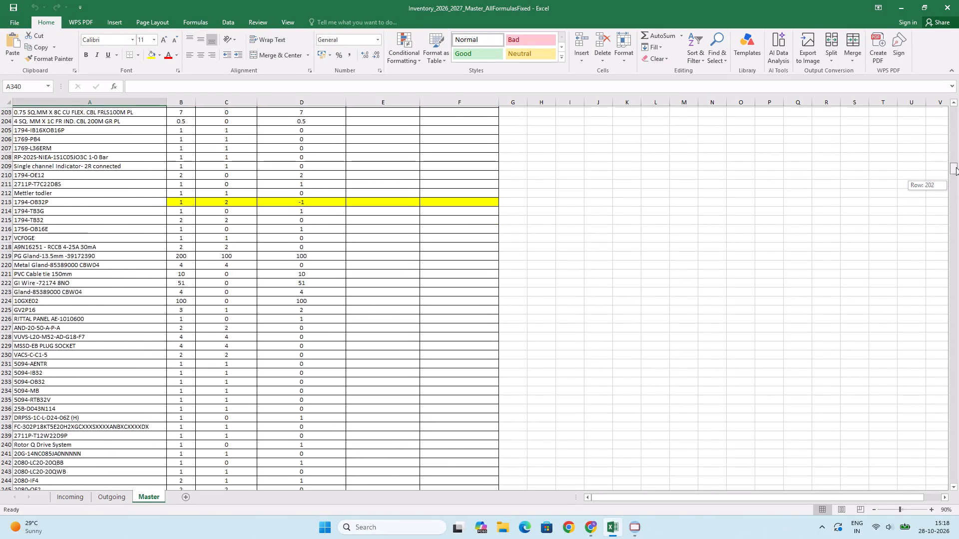
drag(956, 167, 956, 167)
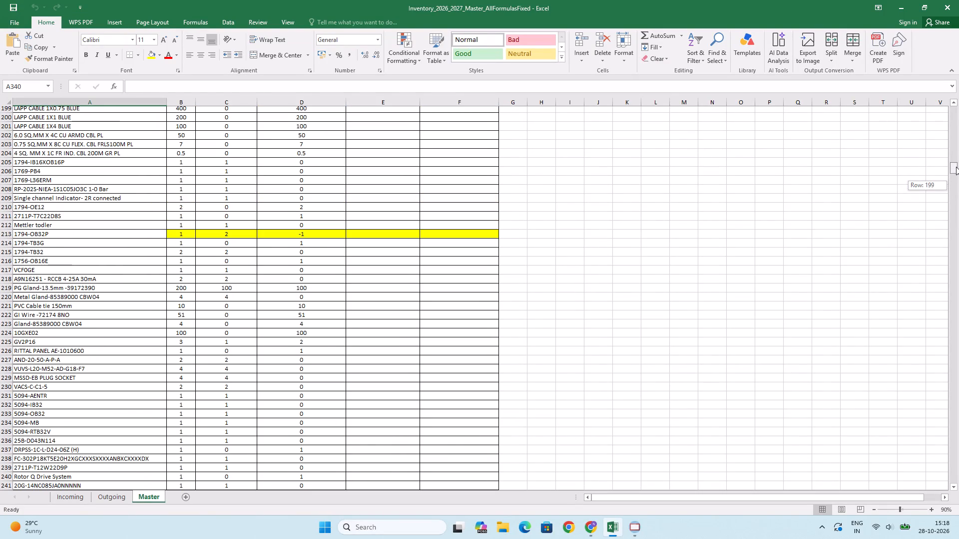
drag(956, 167, 957, 158)
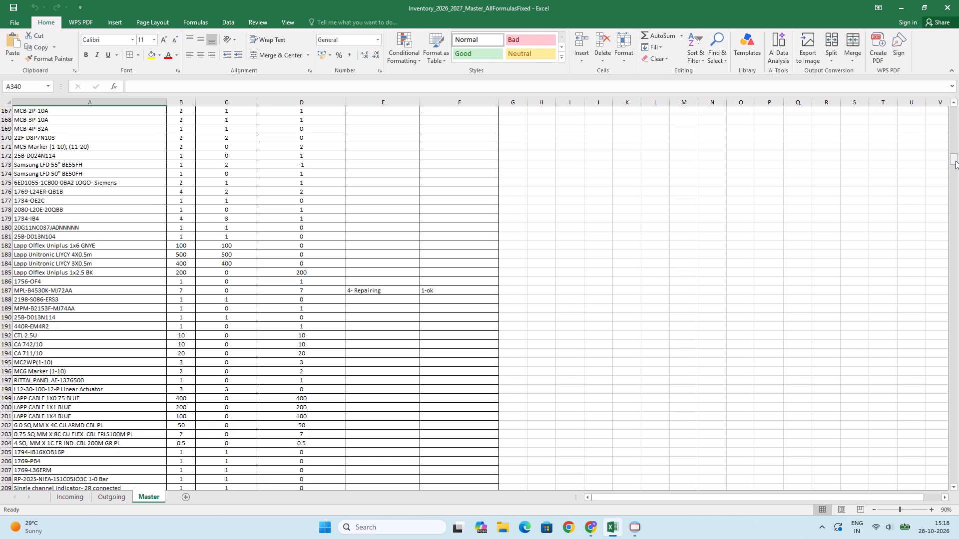
drag(956, 159, 953, 144)
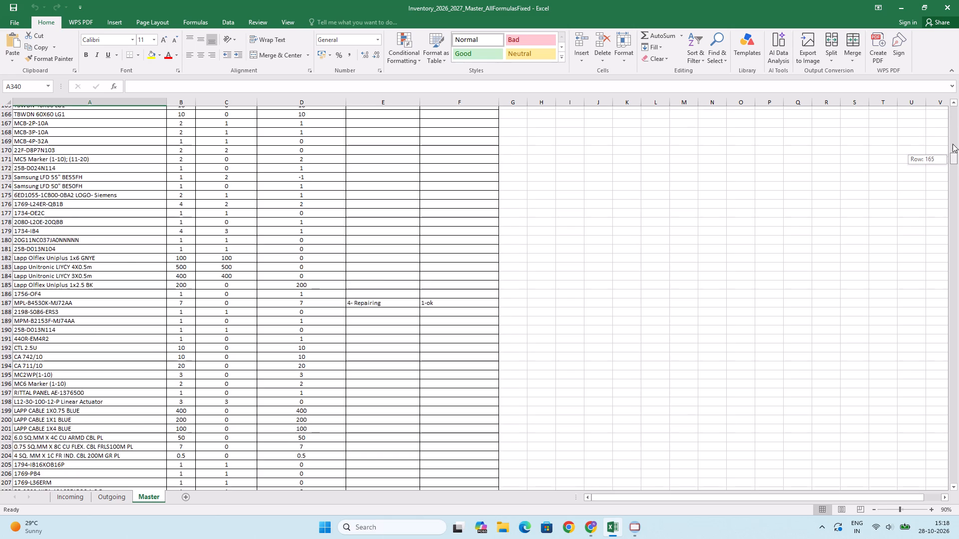
drag(953, 144, 957, 110)
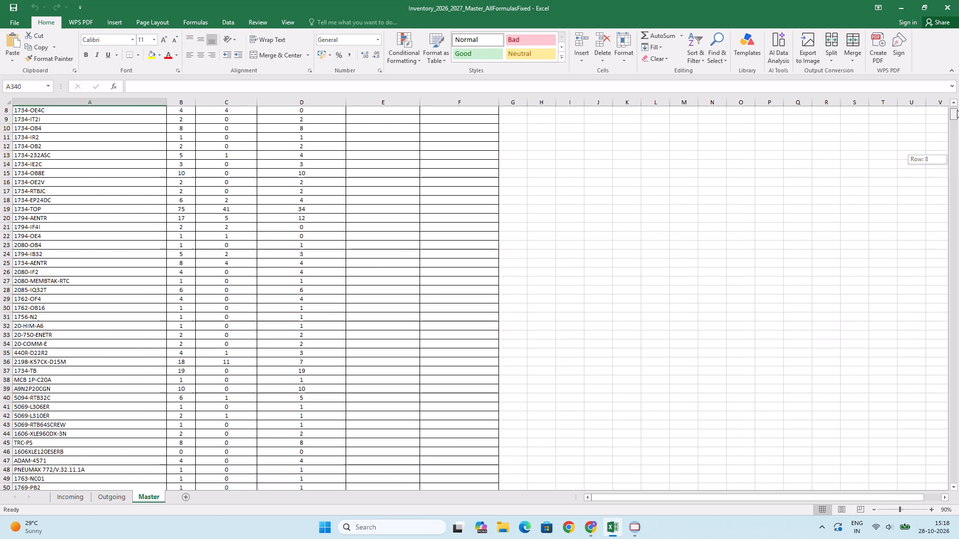
drag(957, 110, 957, 105)
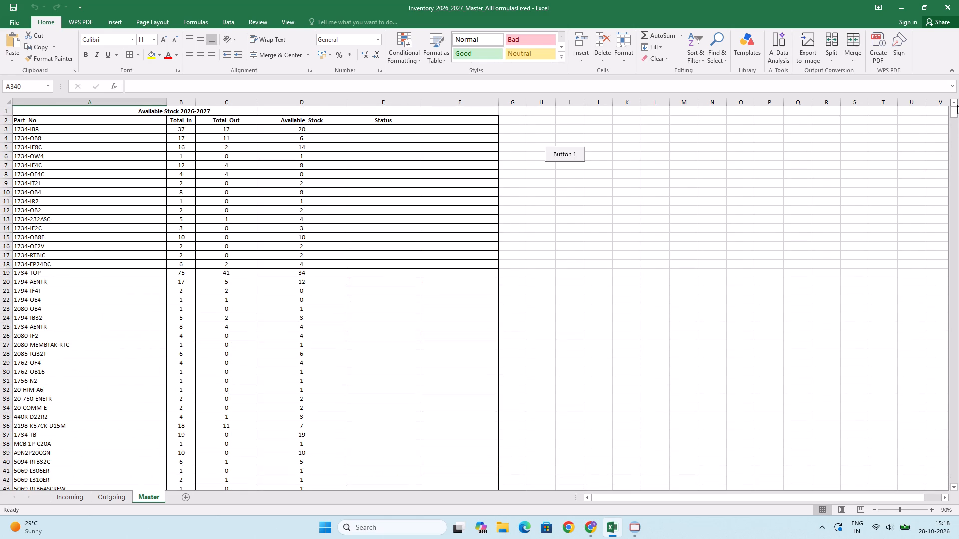
click(558, 152)
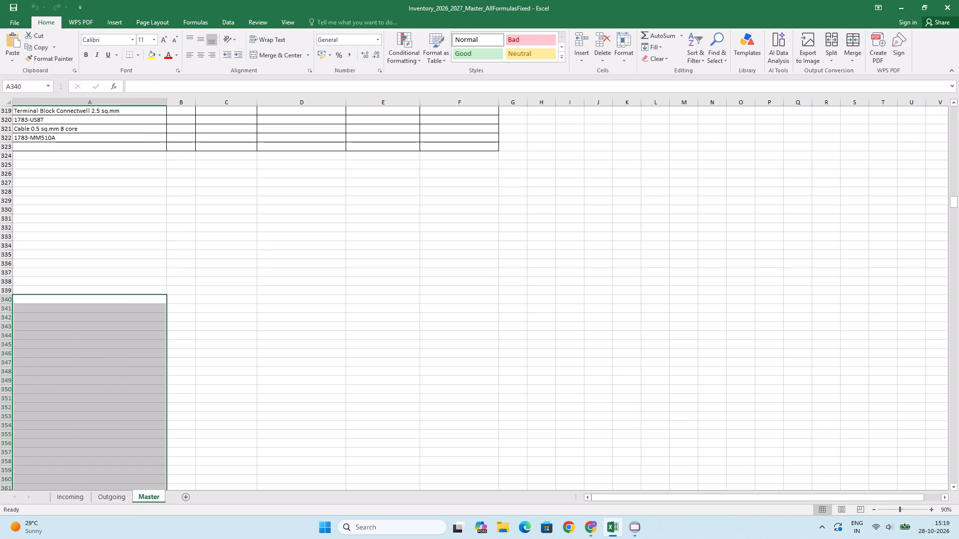
Search the Master sheet for all 2080 entries and go to the 2080-IQ4OB4 part.
click(636, 219)
key(ctrl+f)
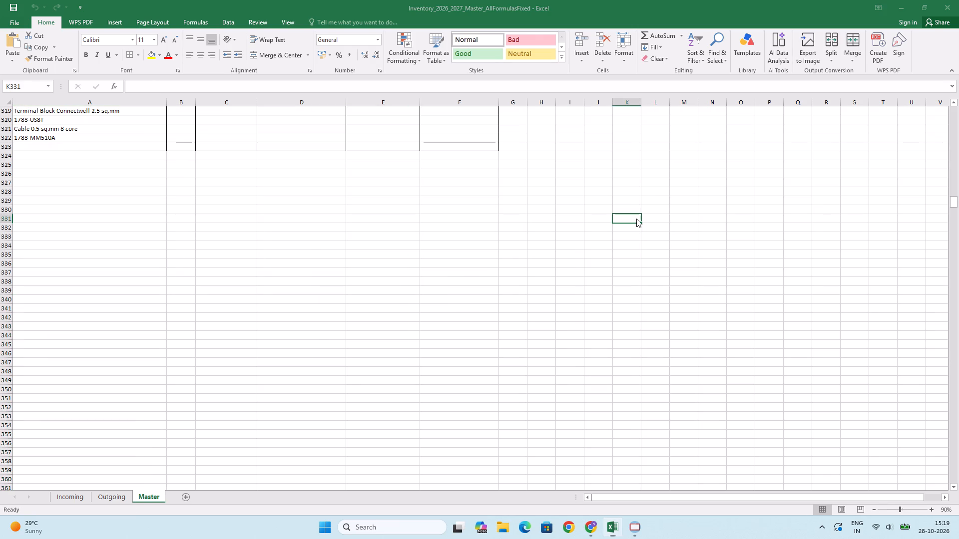
click(709, 239)
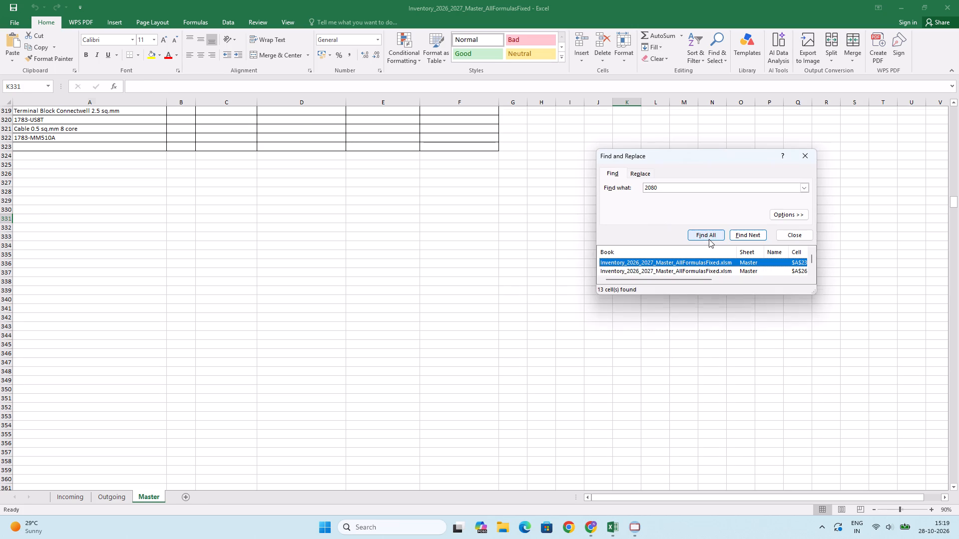
drag(820, 221, 881, 217)
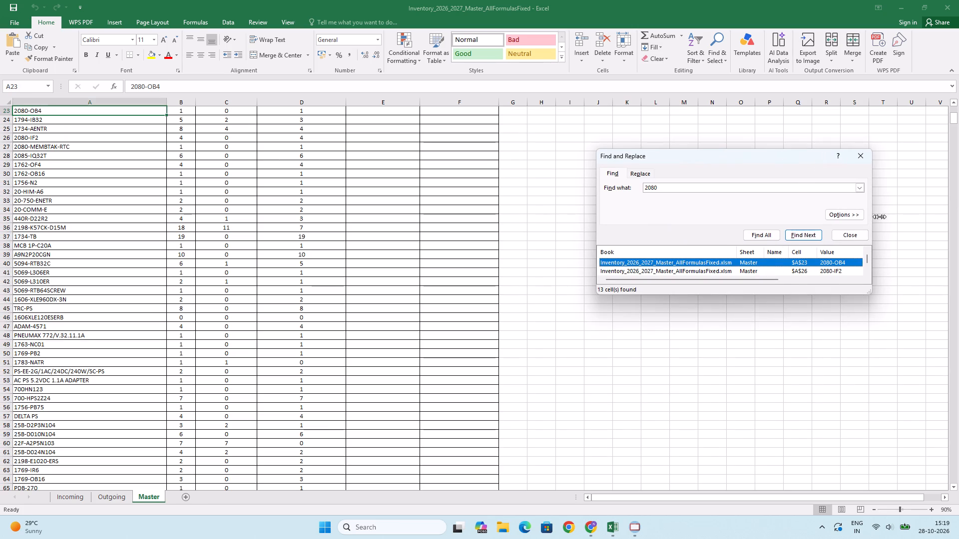
drag(881, 217, 886, 218)
drag(778, 150, 781, 54)
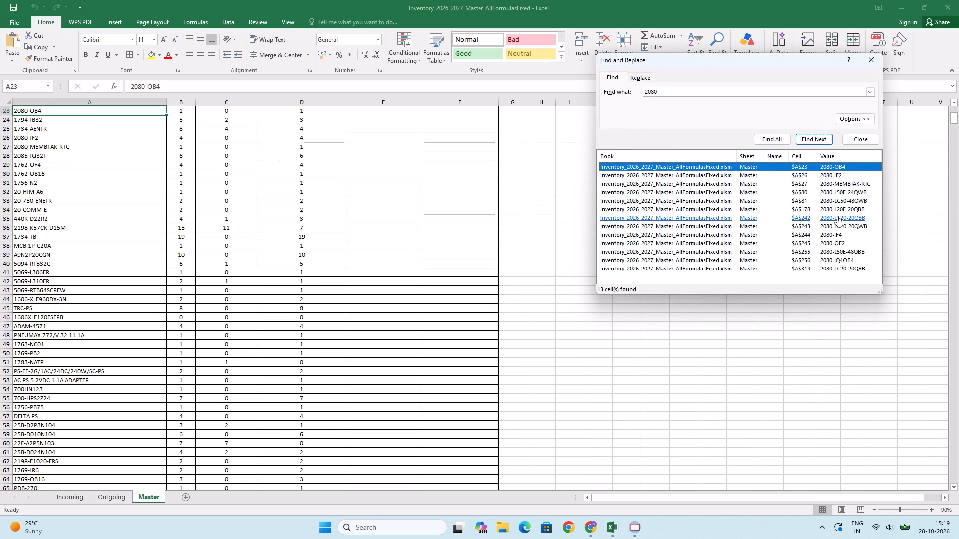
click(841, 260)
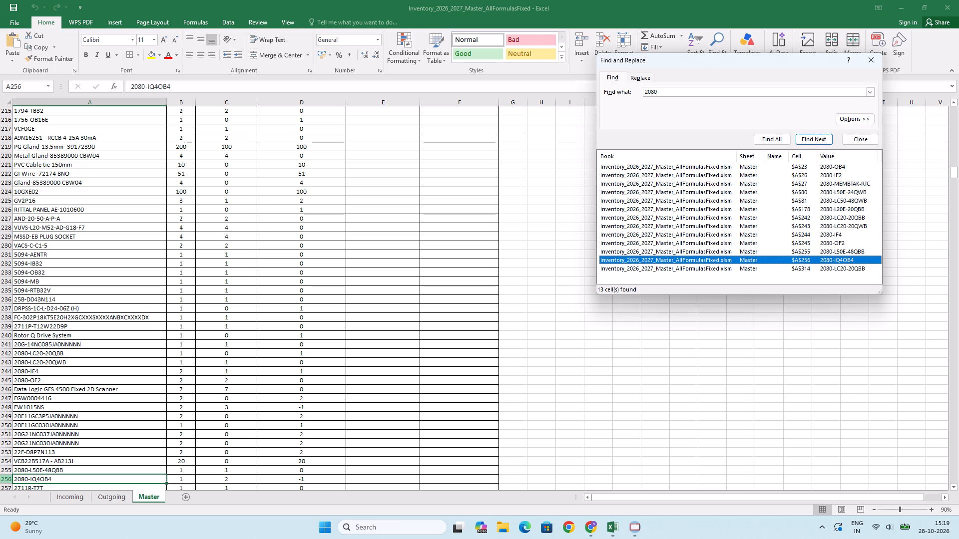
Enter 2080-IF4 in column F of the 2080-IQ4OB4 row, row 256.
click(432, 478)
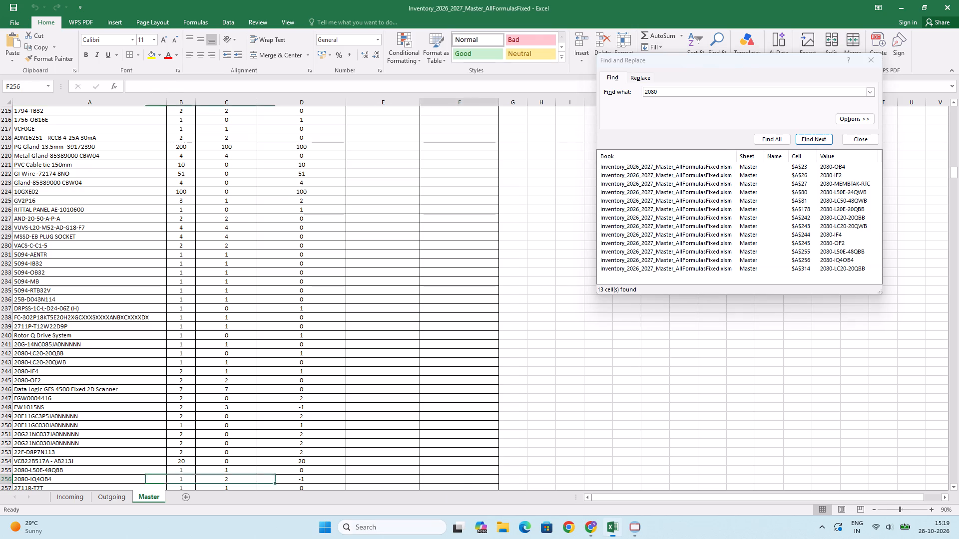
text(2080-)
key(i)
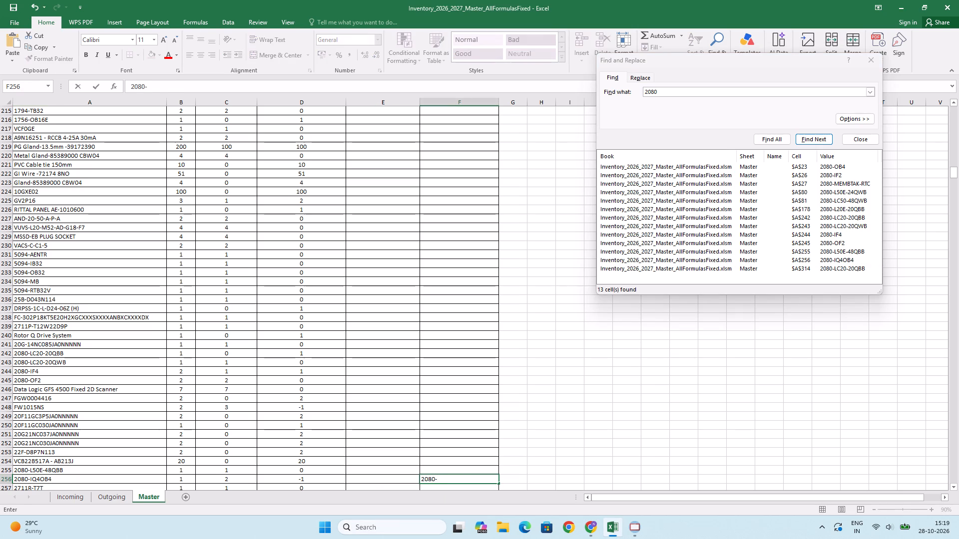
text(F4)
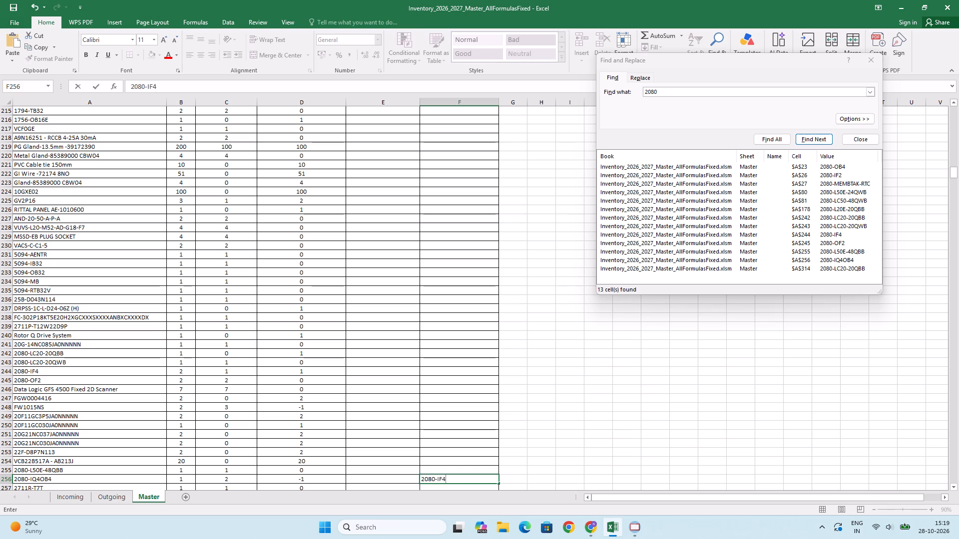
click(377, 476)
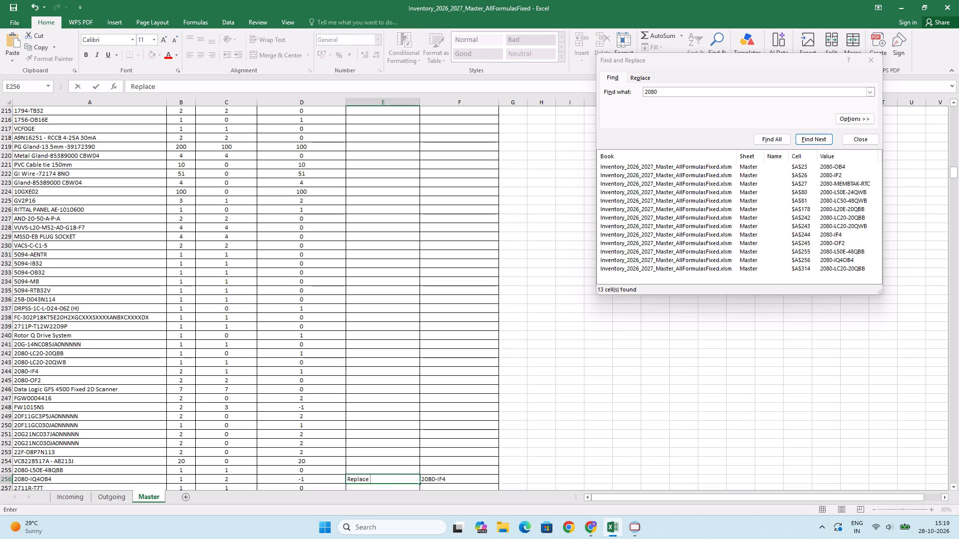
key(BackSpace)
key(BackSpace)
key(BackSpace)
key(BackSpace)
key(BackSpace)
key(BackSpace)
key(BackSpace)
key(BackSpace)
Extend the column F note in row 256 to 2080-IF4-1.
double_click(450, 480)
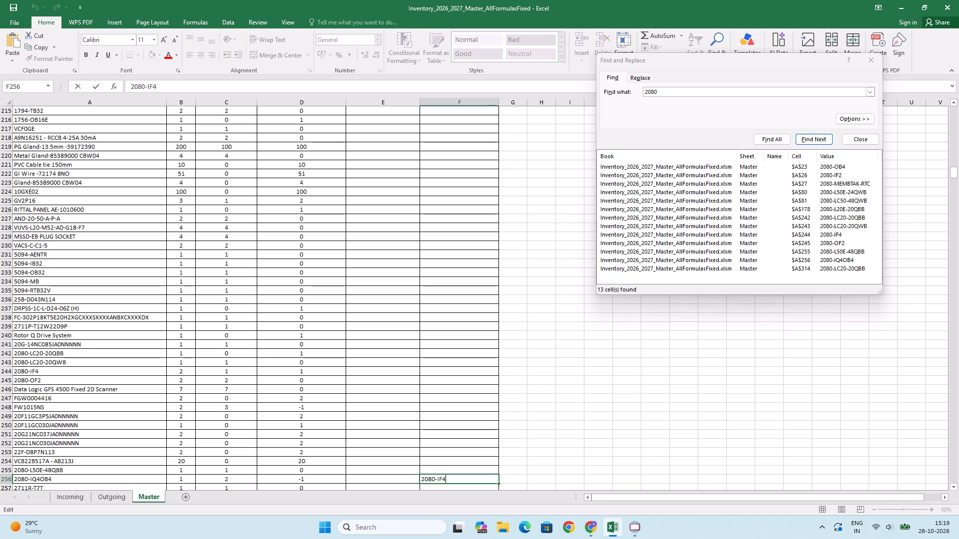
key(minus)
key(1)
Enter "Part number Changed" as the Status of 2080-IQ4OB4 in row 256 and save the workbook.
click(377, 481)
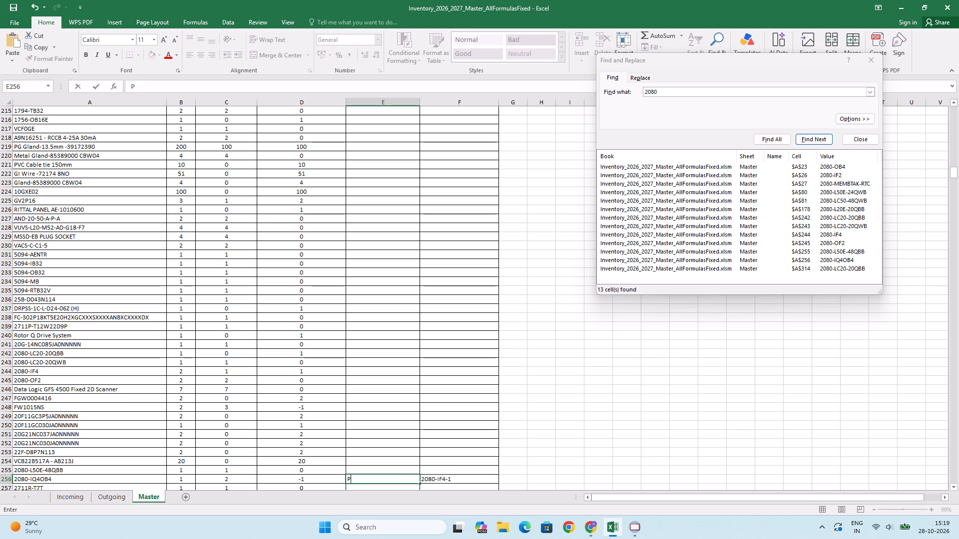
text(art number)
key(space)
text(diff)
key(BackSpace)
key(BackSpace)
key(BackSpace)
key(BackSpace)
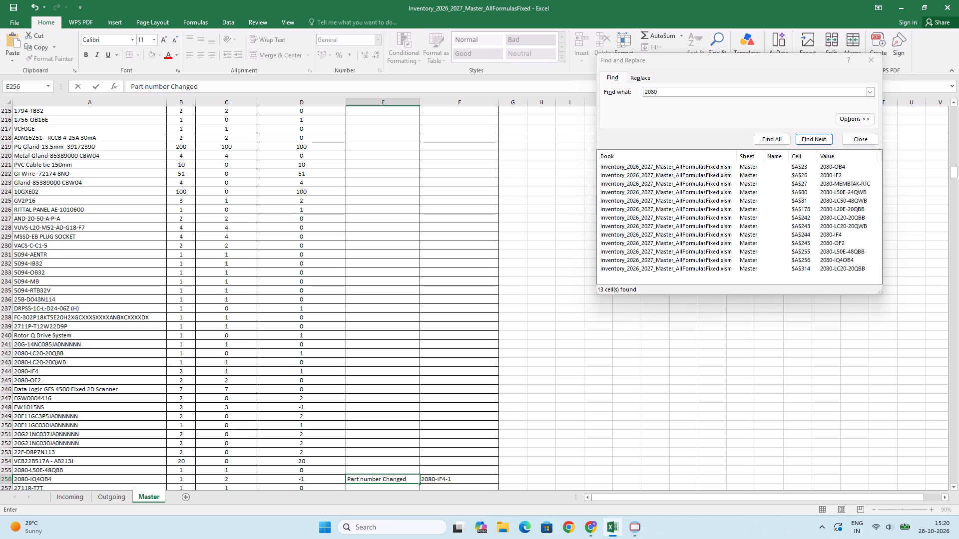
click(582, 432)
key(ctrl+s)
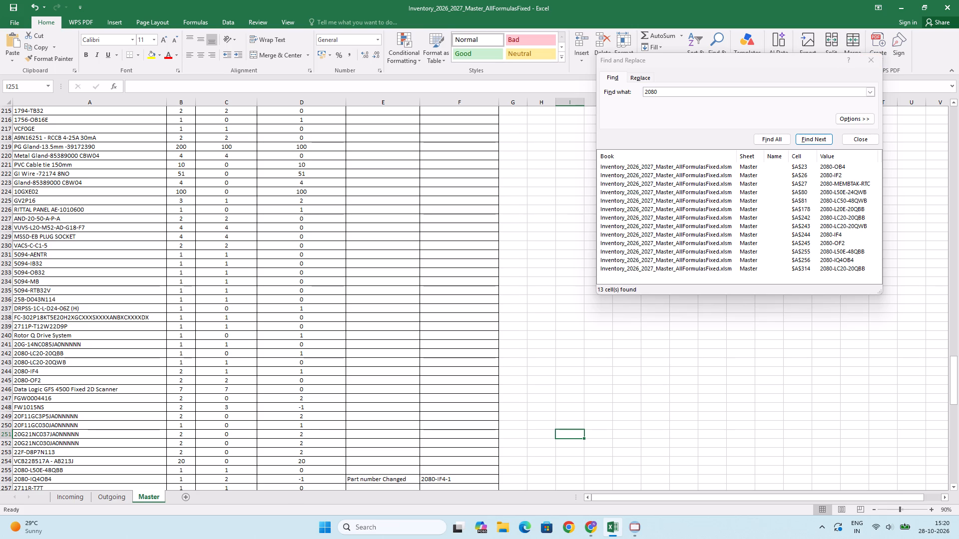
Replace the Available_Stock formula of 2080-IF4 in row 244 with 0.
click(5, 462)
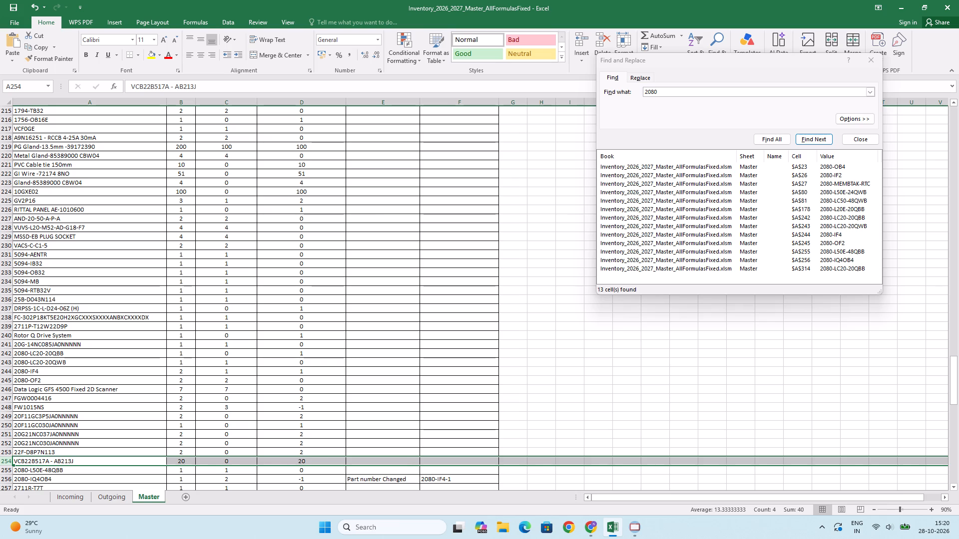
click(69, 462)
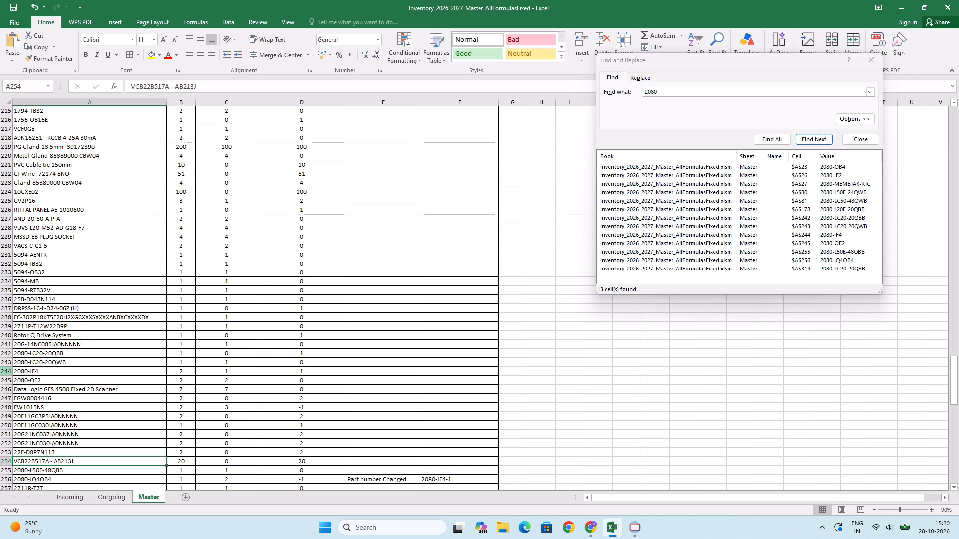
click(26, 371)
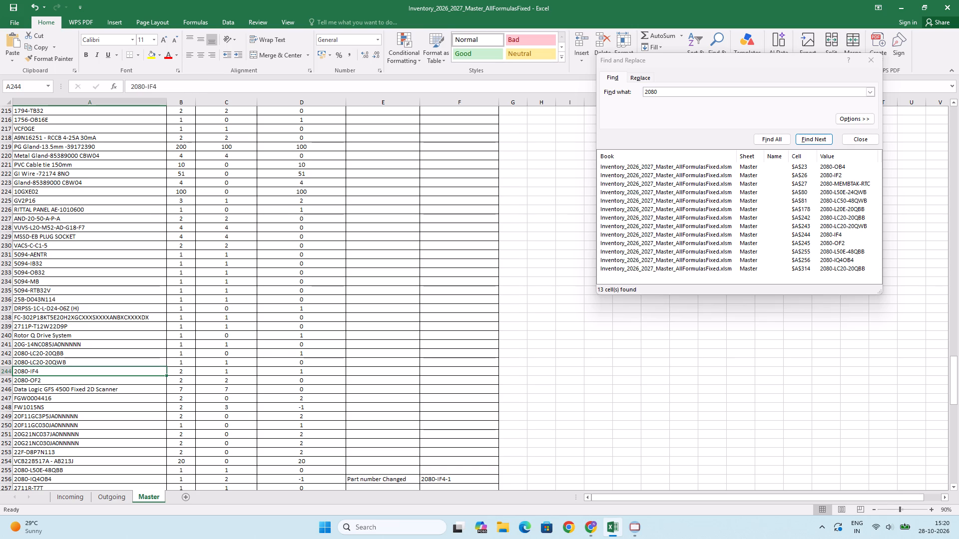
click(358, 372)
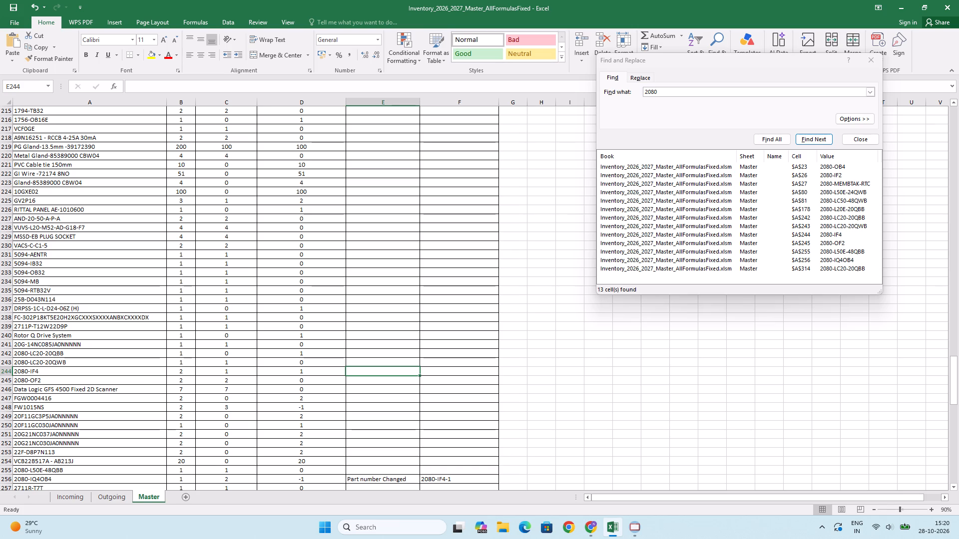
click(302, 373)
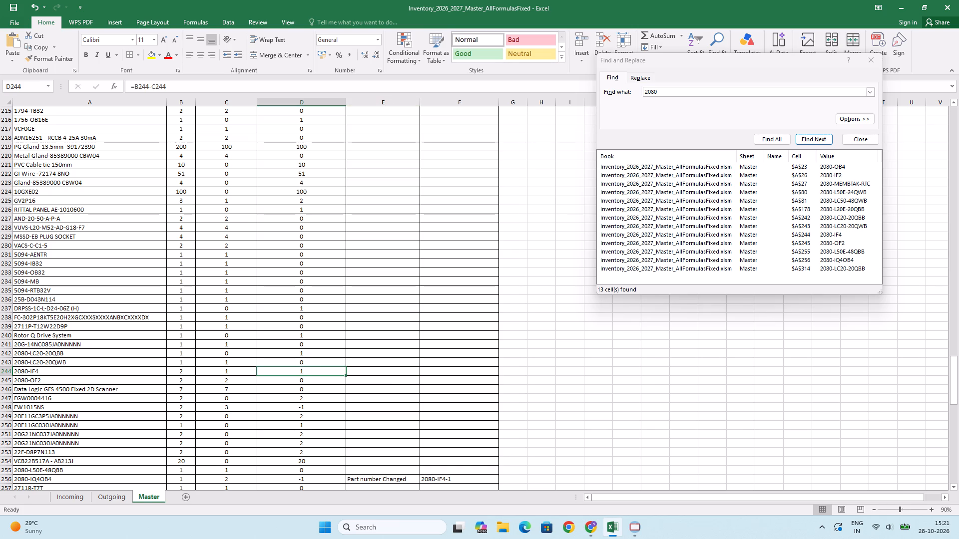
key(0)
Enter "Replaced part number" as the Status of 2080-IF4 in row 244.
click(361, 372)
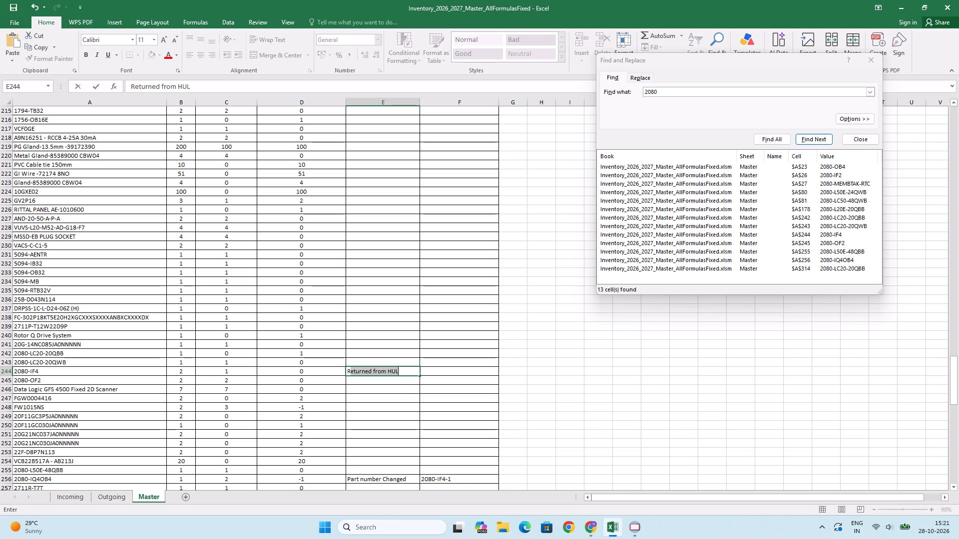
key(e)
text(placed part number)
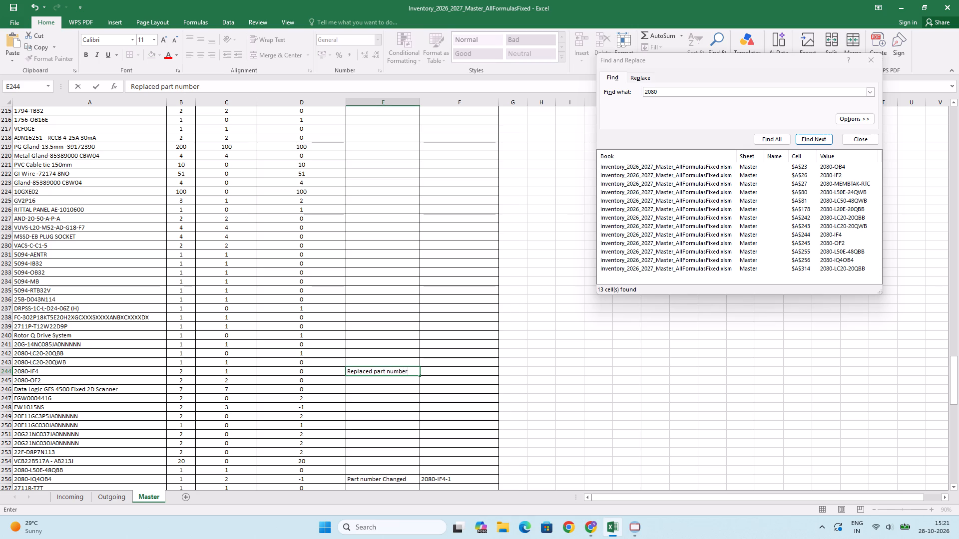
Enter "Dispatched" as the column F note of 2080-IF4 in row 244.
click(430, 374)
key(d)
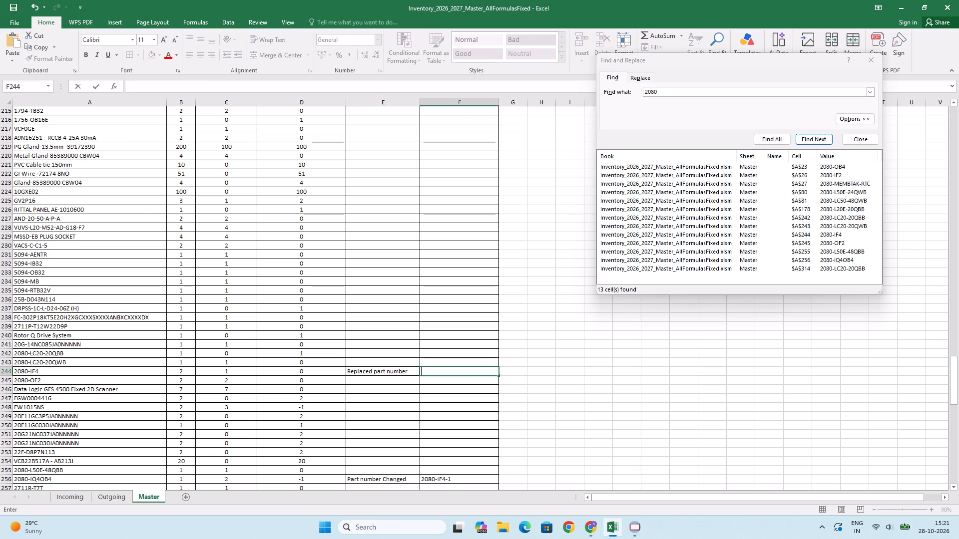
text(ispatched)
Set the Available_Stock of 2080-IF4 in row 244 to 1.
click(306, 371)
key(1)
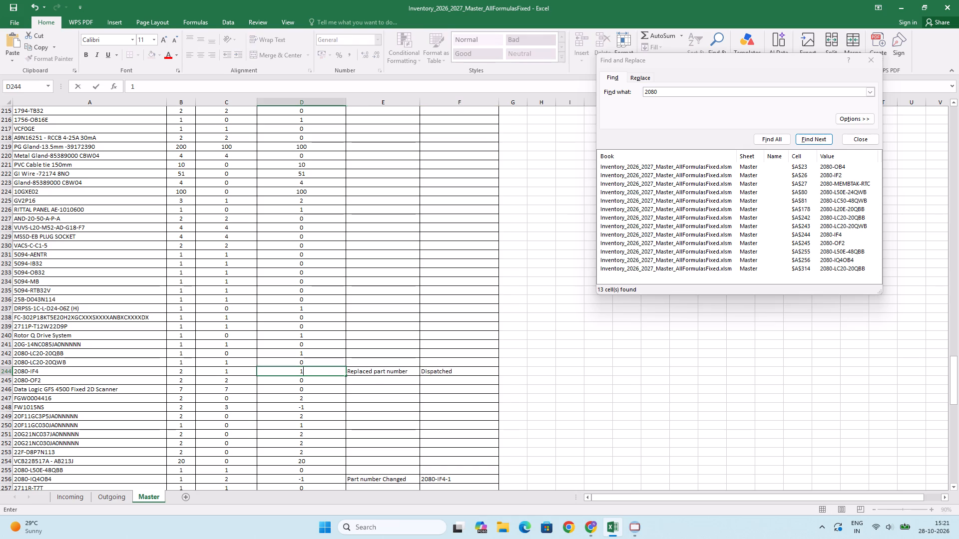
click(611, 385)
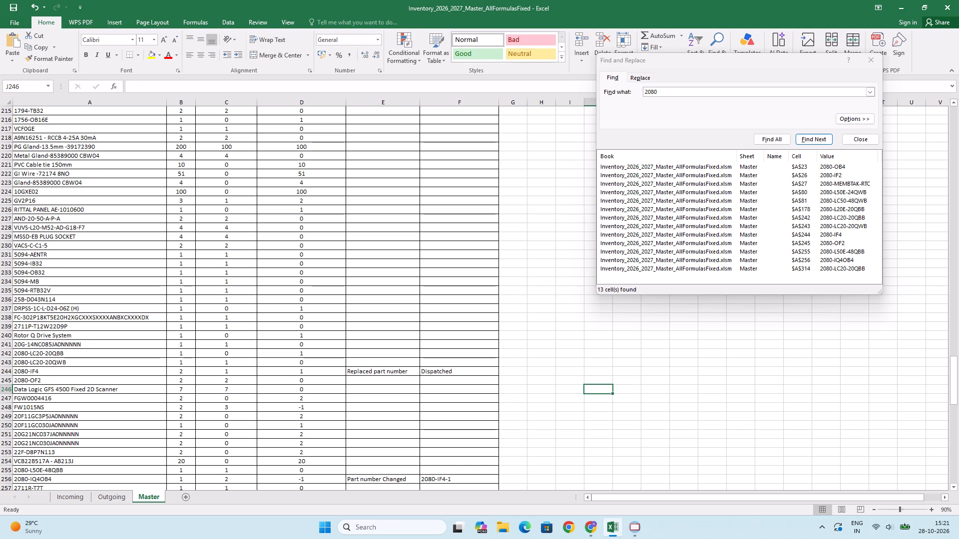
Set the Available_Stock of 2080-IF4 in row 244 to 0 and save the workbook.
click(310, 372)
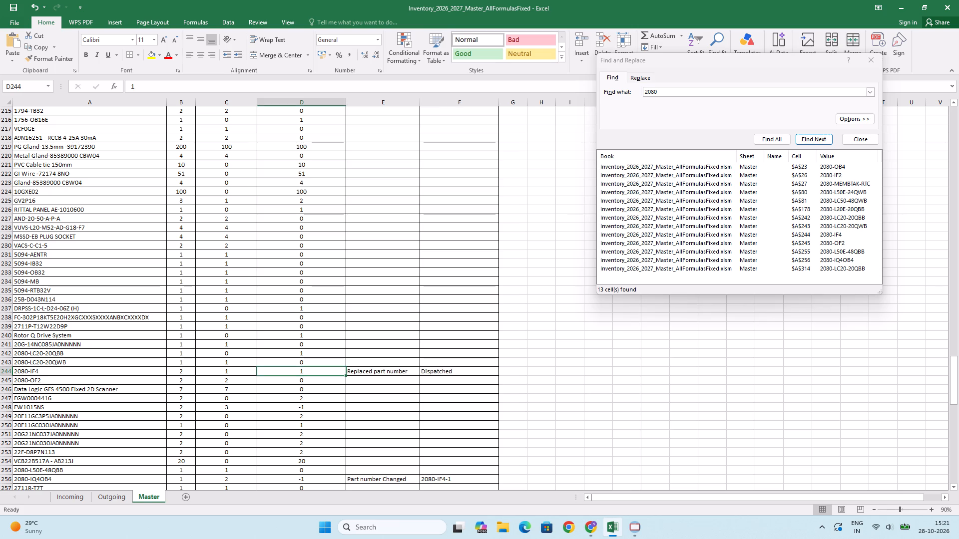
key(0)
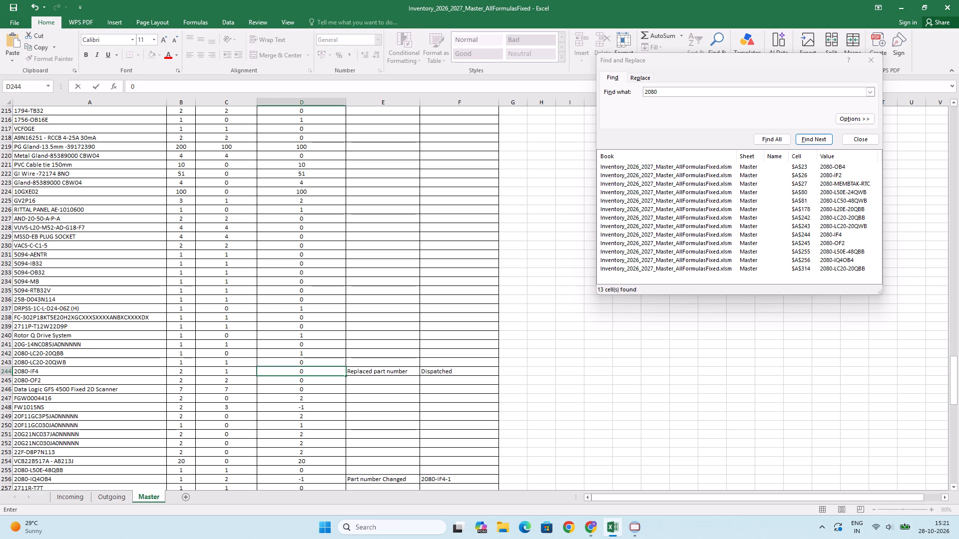
click(648, 393)
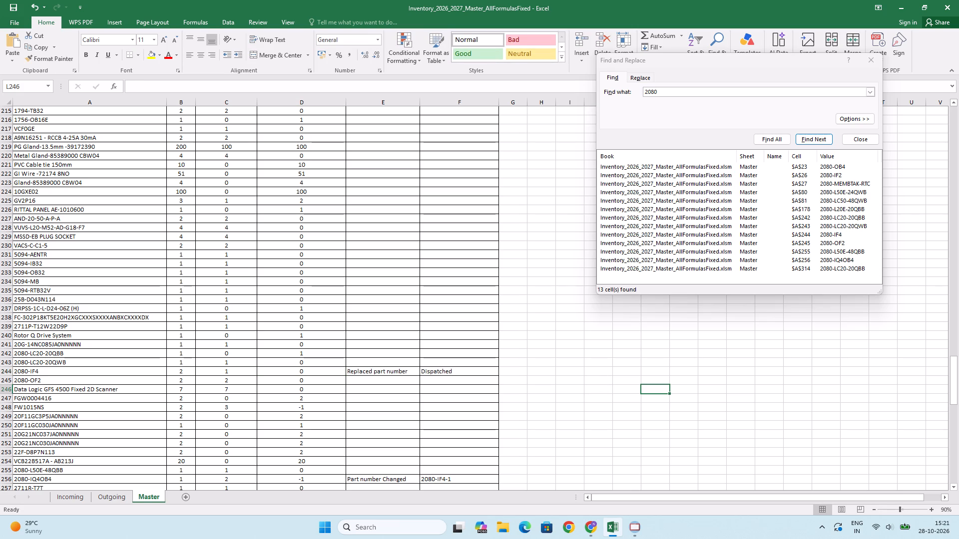
key(ctrl+s)
Look up the Rotor Q Drive System from Master row 240 by finding all "Rotor" entries on the Incoming sheet.
click(9, 336)
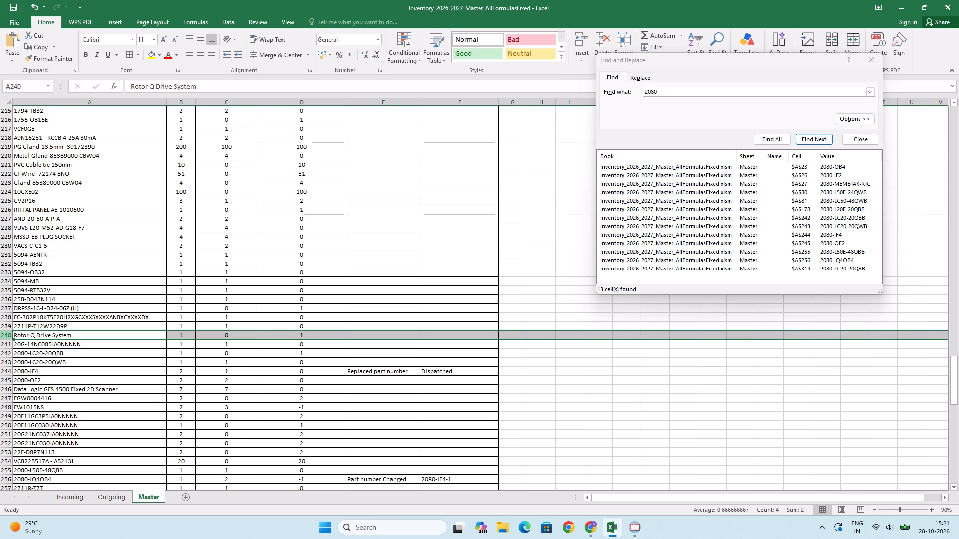
click(76, 335)
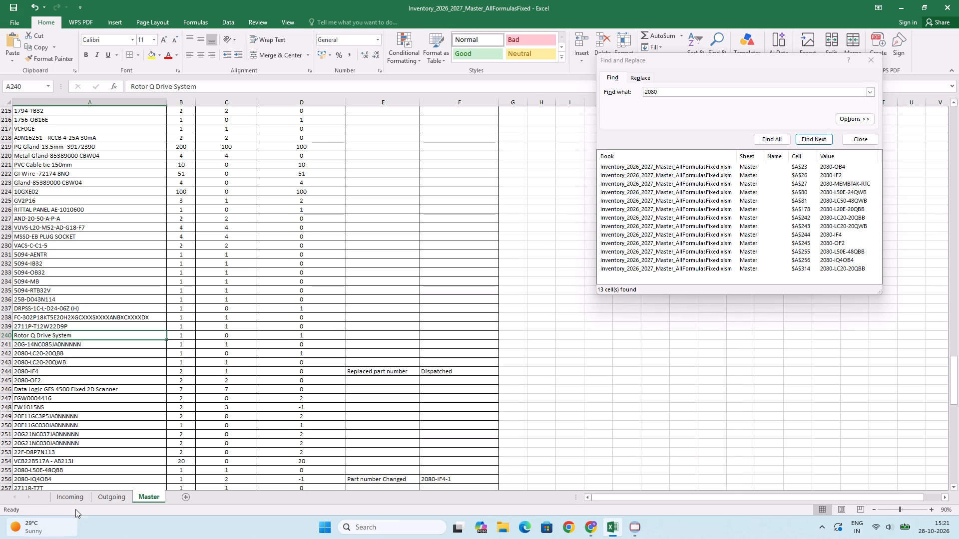
click(73, 496)
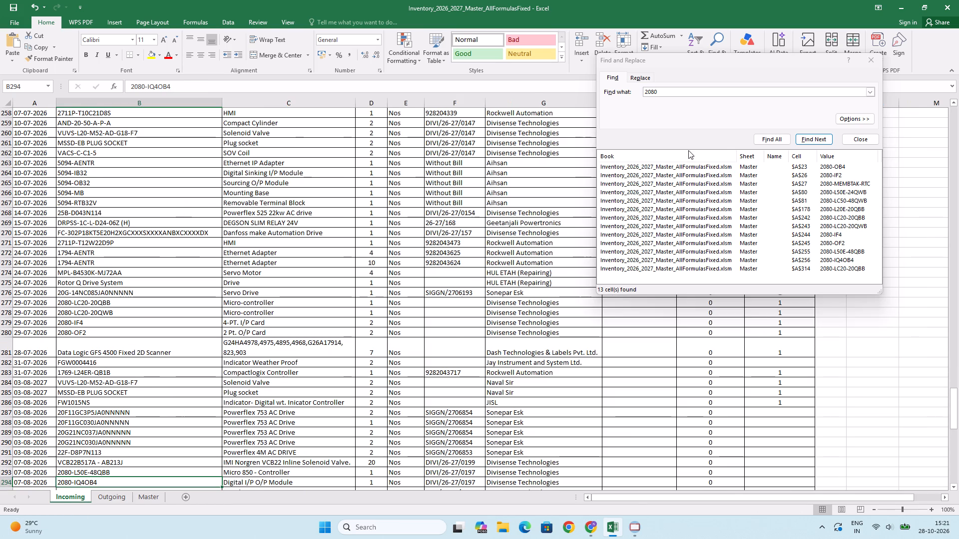
click(664, 91)
key(BackSpace)
key(BackSpace)
key(BackSpace)
key(BackSpace)
key(BackSpace)
key(BackSpace)
key(BackSpace)
key(BackSpace)
key(BackSpace)
key(BackSpace)
key(BackSpace)
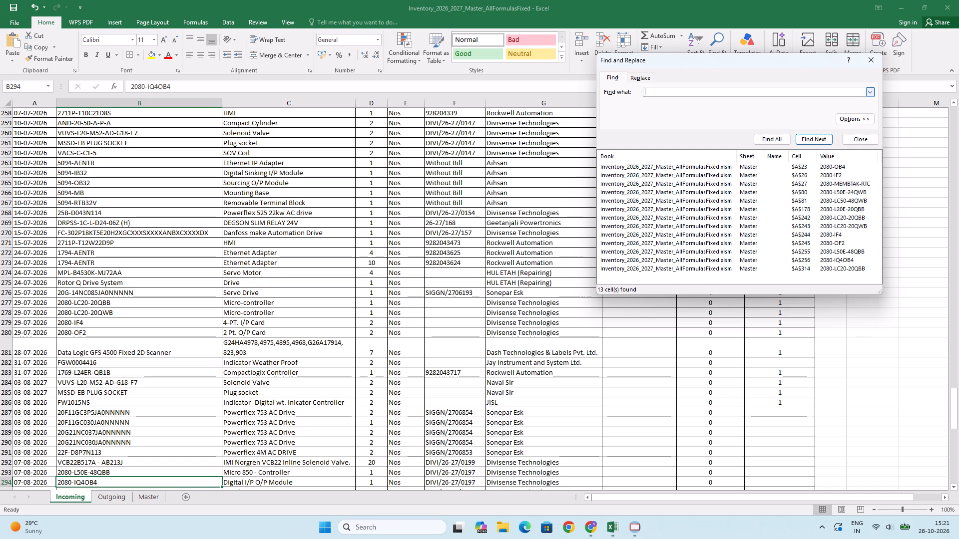
text(otor)
click(775, 139)
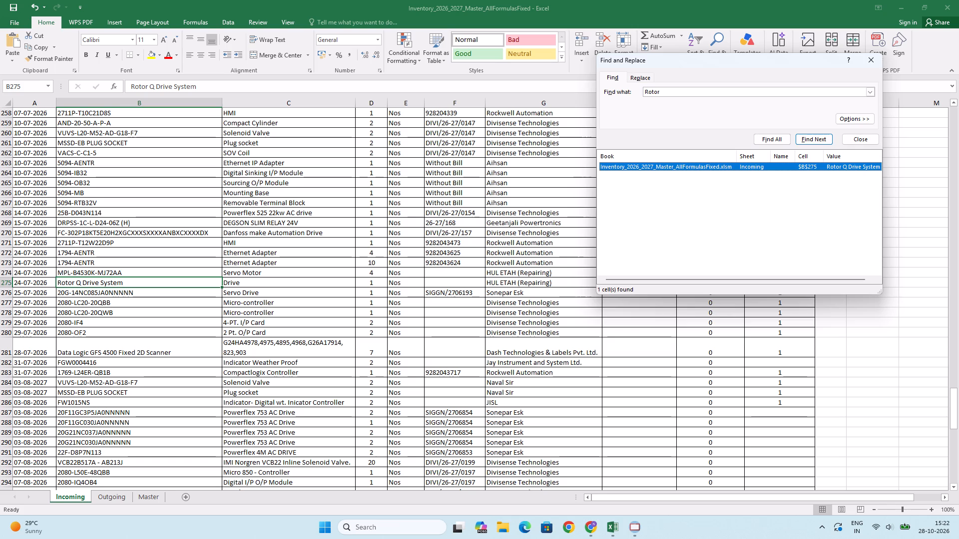
Examine the Master stock rows from Rotor Q Drive System up to Gland-85389000 CBW04 in row 223.
click(146, 495)
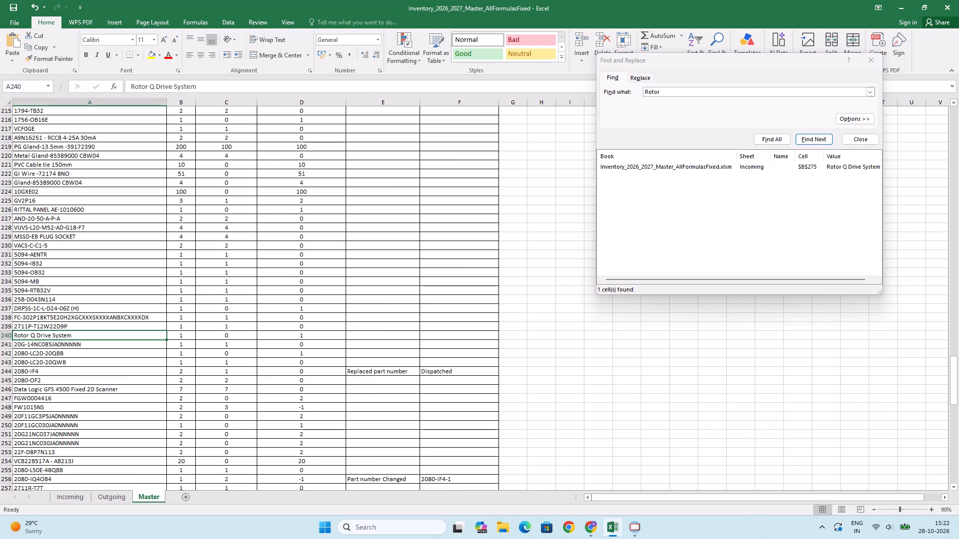
key(Up)
key(Up)
key(Up)
key(Up)
key(Up)
key(Up)
key(Up)
key(Up)
key(Up)
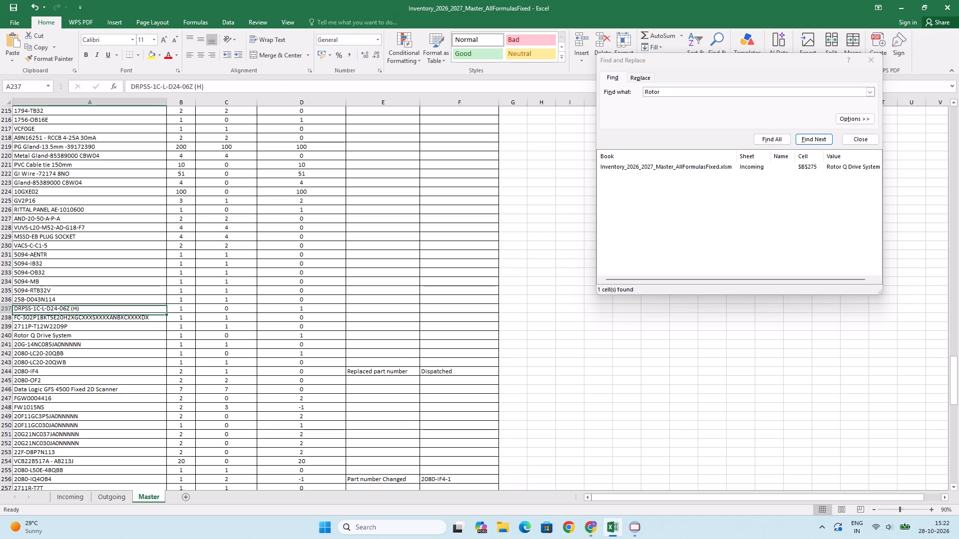
key(Up)
key(Up)
key(Up)
key(Up)
key(Up)
key(Up)
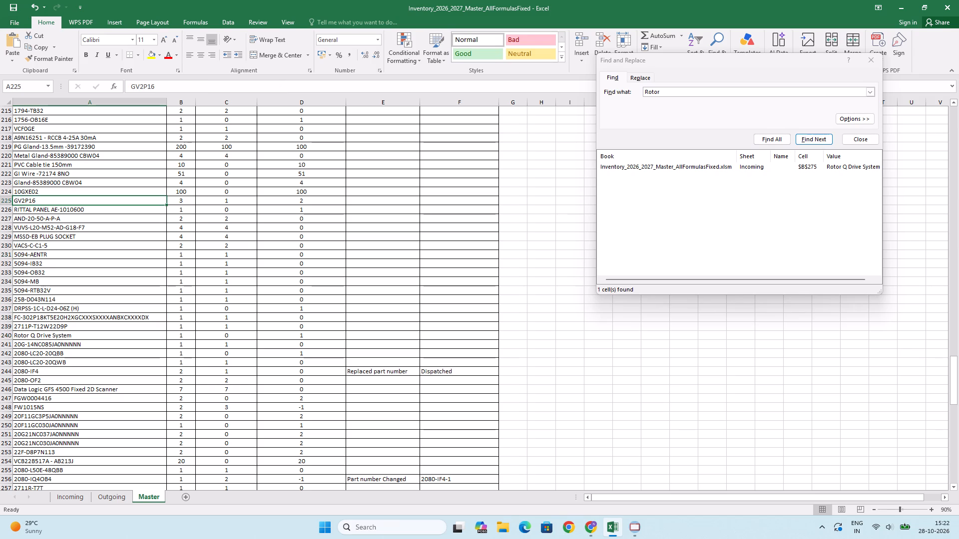
key(Up)
key(Up)
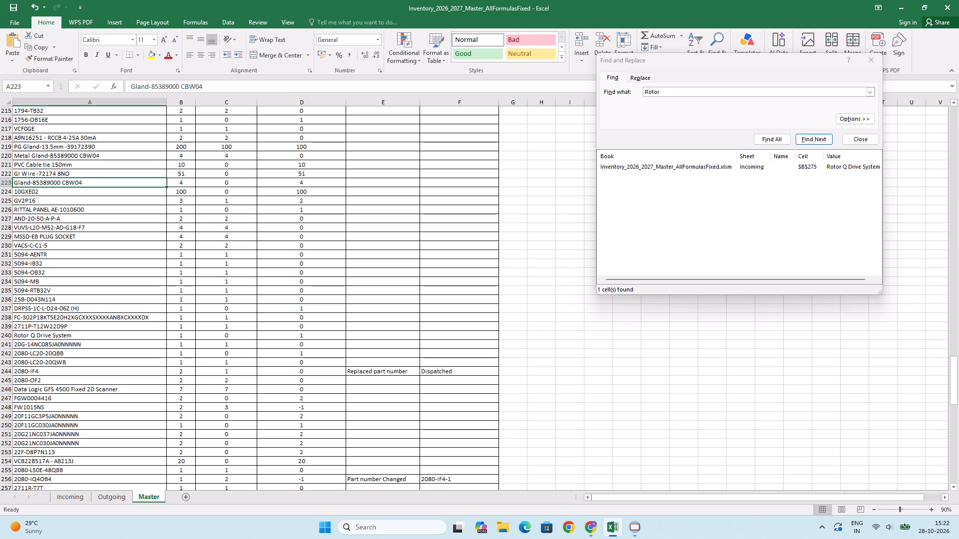
Save the workbook and close the Find and Replace dialog.
key(ctrl+s)
click(873, 60)
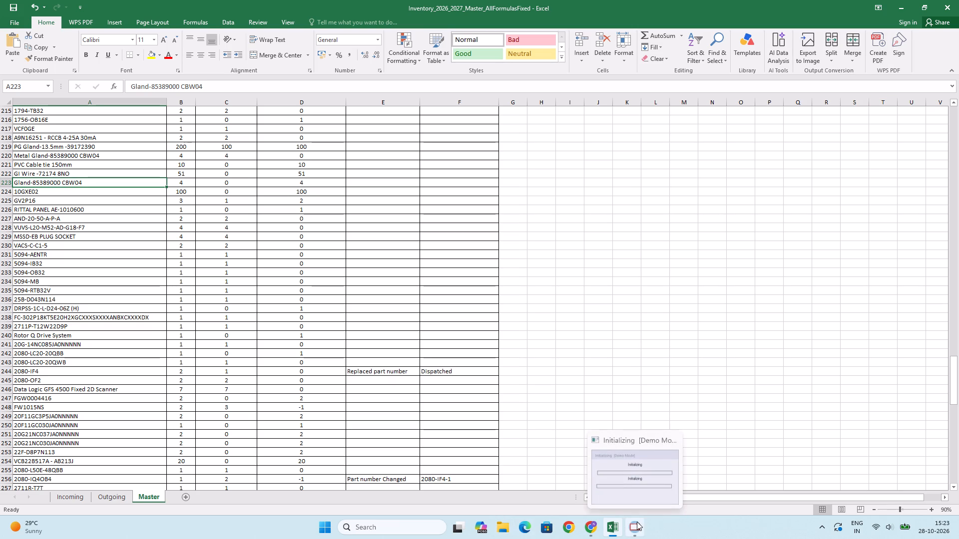
Switch to File Explorer and look through the ITC and BADDI folders under Projects on Local Disk (D:).
click(503, 532)
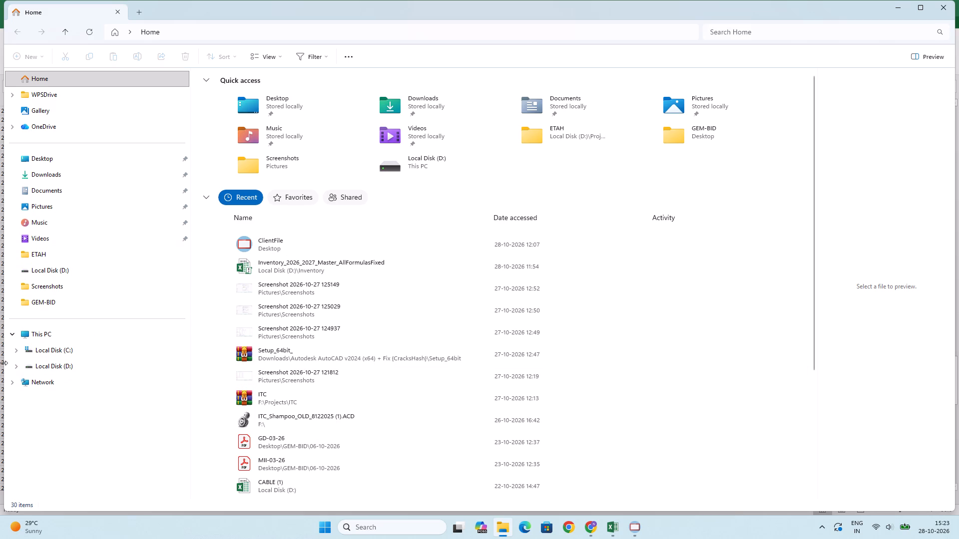
double_click(52, 363)
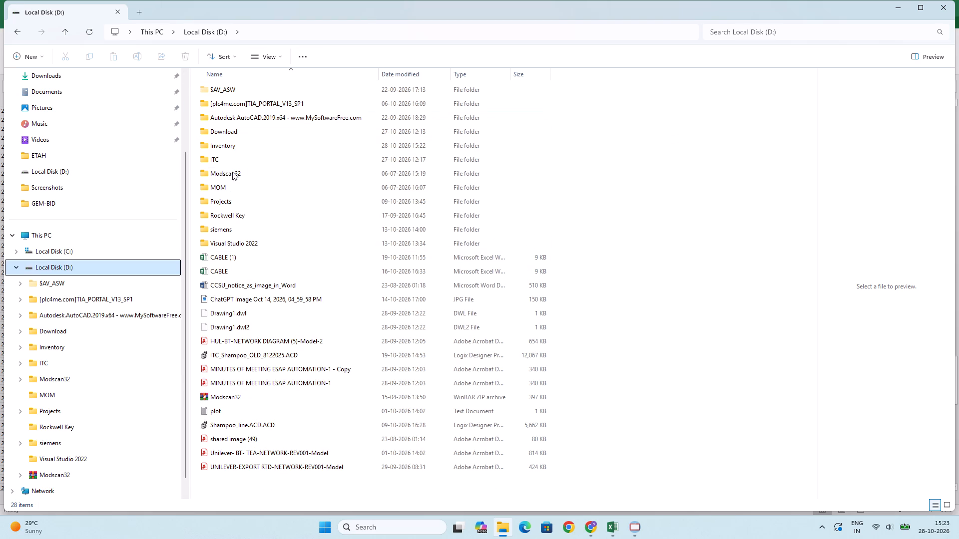
double_click(225, 206)
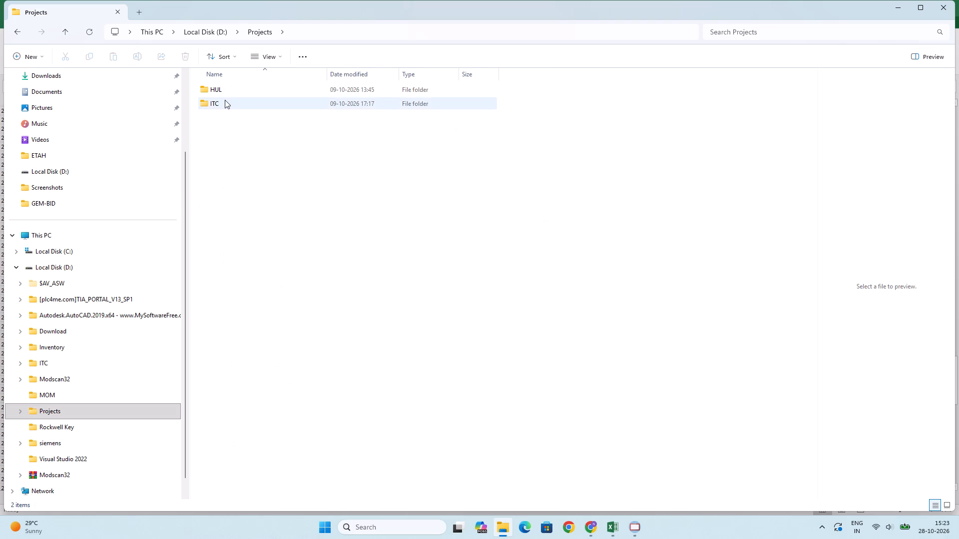
double_click(225, 100)
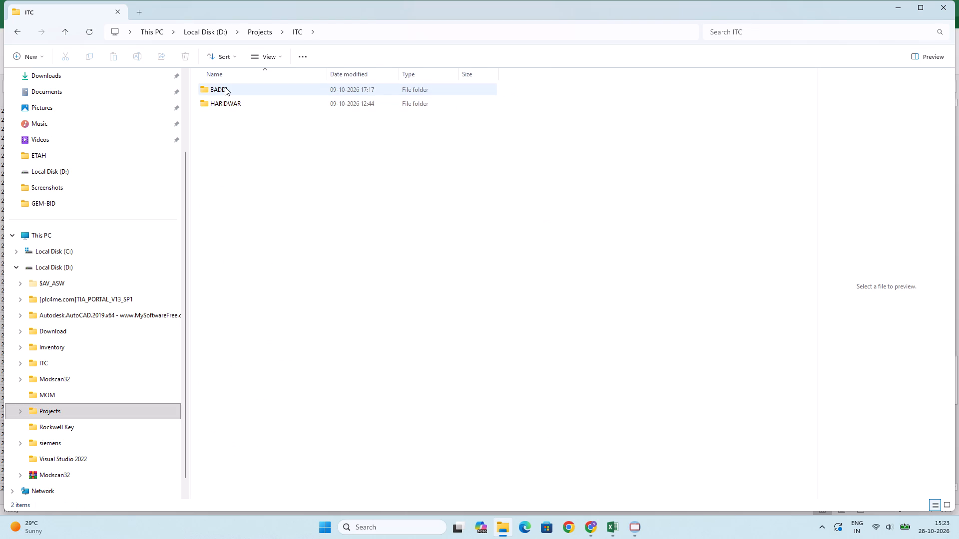
double_click(225, 87)
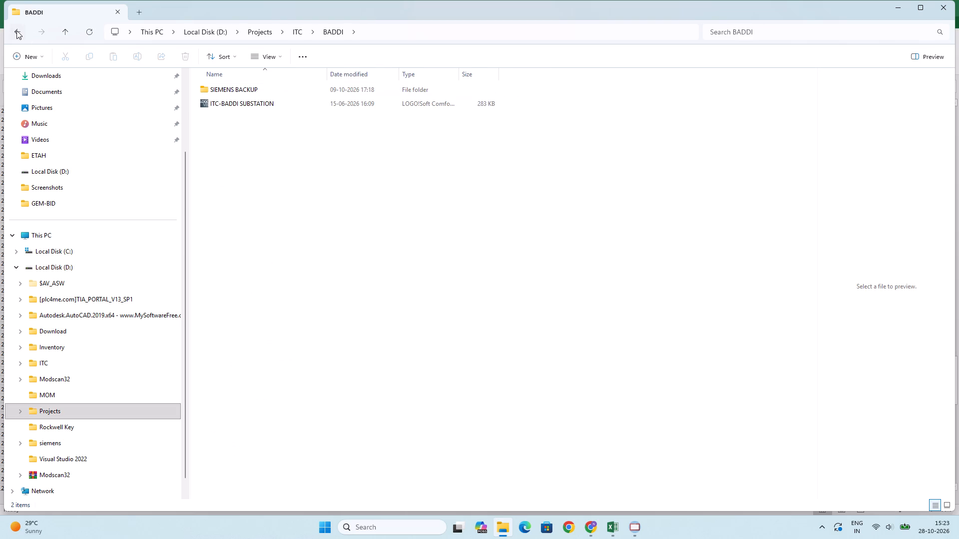
click(16, 30)
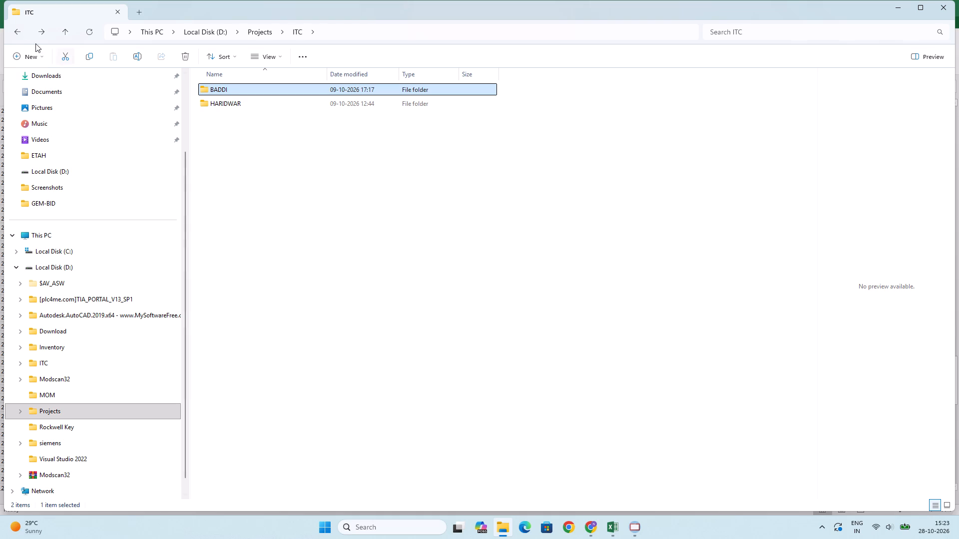
click(15, 30)
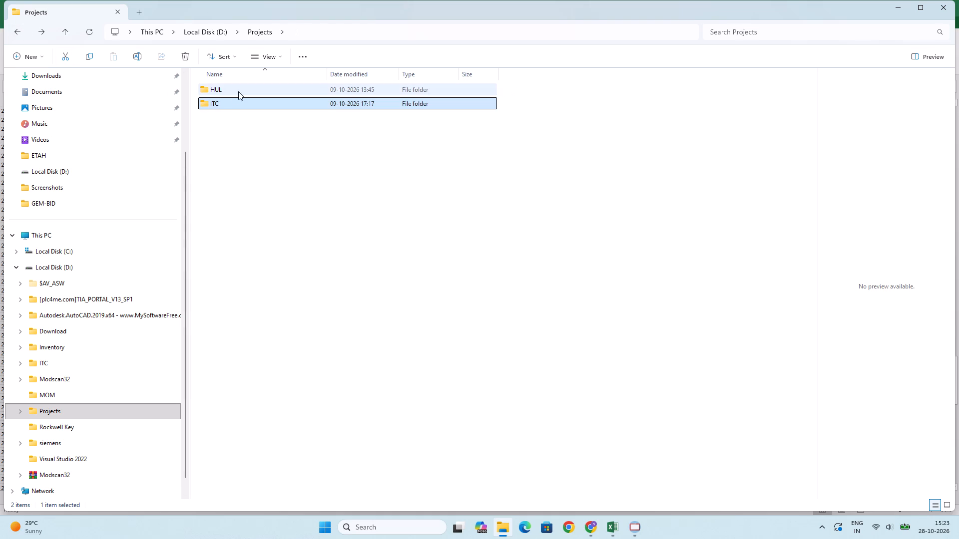